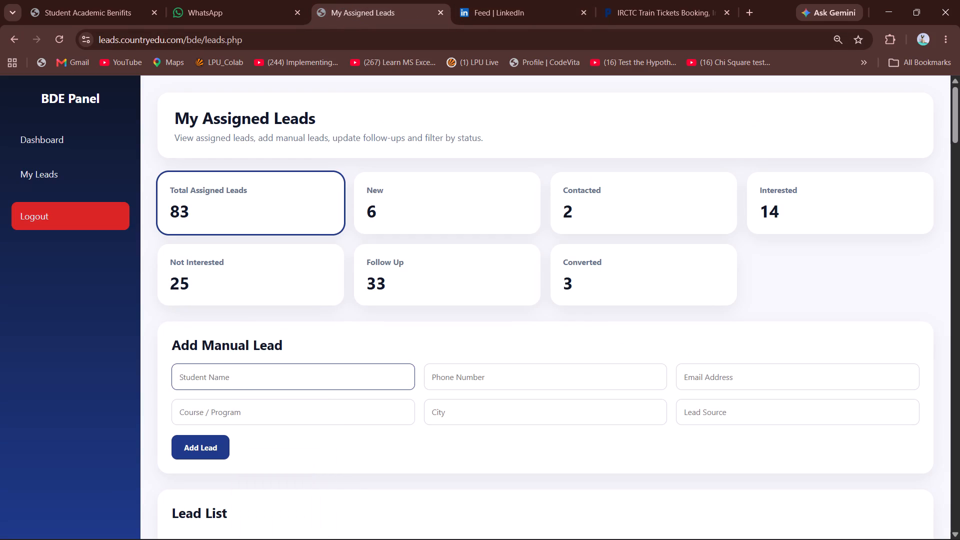
Enter the student's first name in the student name field of the Add Manual Lead form.
{"action": "type", "text": "Nikirtha"}
{"action": "key", "text": "BackSpace"}
{"action": "key", "text": "BackSpace"}
{"action": "key", "text": "BackSpace"}
{"action": "key", "text": "BackSpace"}
{"action": "key", "text": "BackSpace"}
{"action": "type", "text": "itha"}
{"action": "key", "text": "space"}
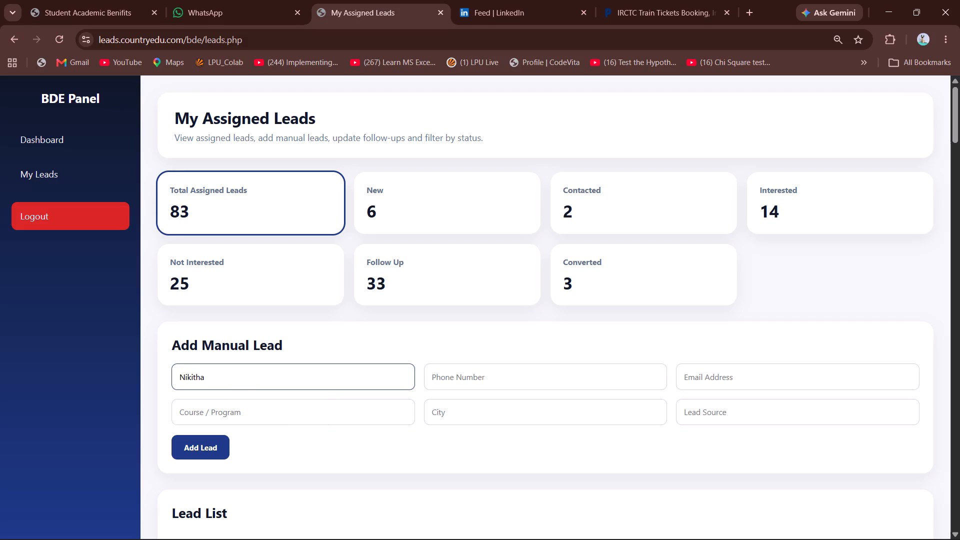
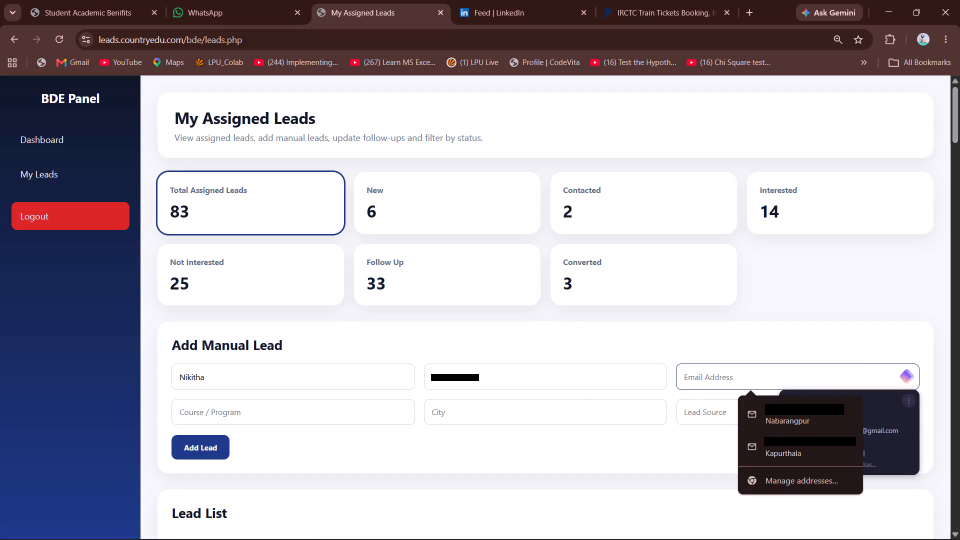
Complete the manual lead with course Btech/CSE, city Vijayawada and lead source Lovely Professional University, and add it.
{"action": "scroll", "coordinate": [553, 374], "scroll_direction": "down", "scroll_amount": 1}
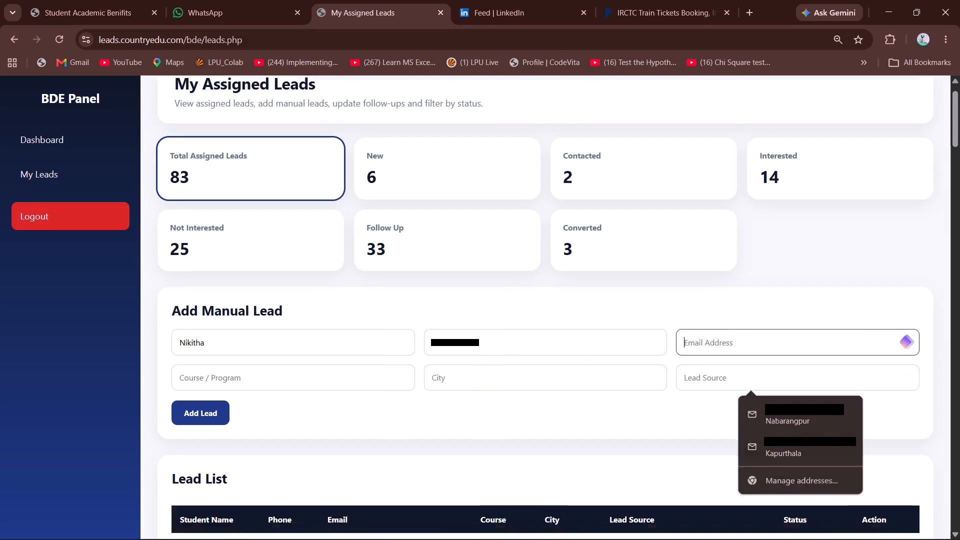
{"action": "scroll", "coordinate": [553, 374], "scroll_direction": "down", "scroll_amount": 1}
{"action": "left_click", "coordinate": [252, 331]}
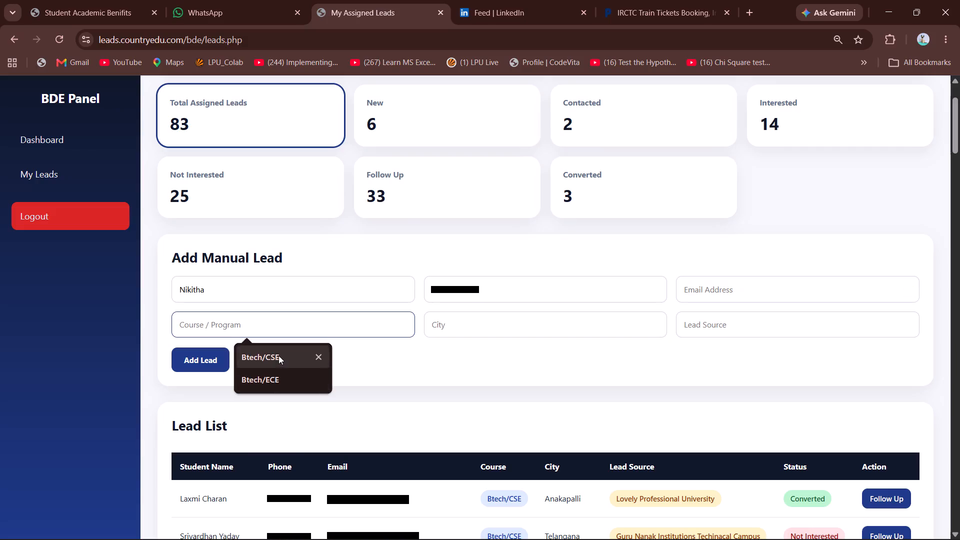
{"action": "left_click", "coordinate": [278, 355]}
{"action": "left_click", "coordinate": [480, 317]}
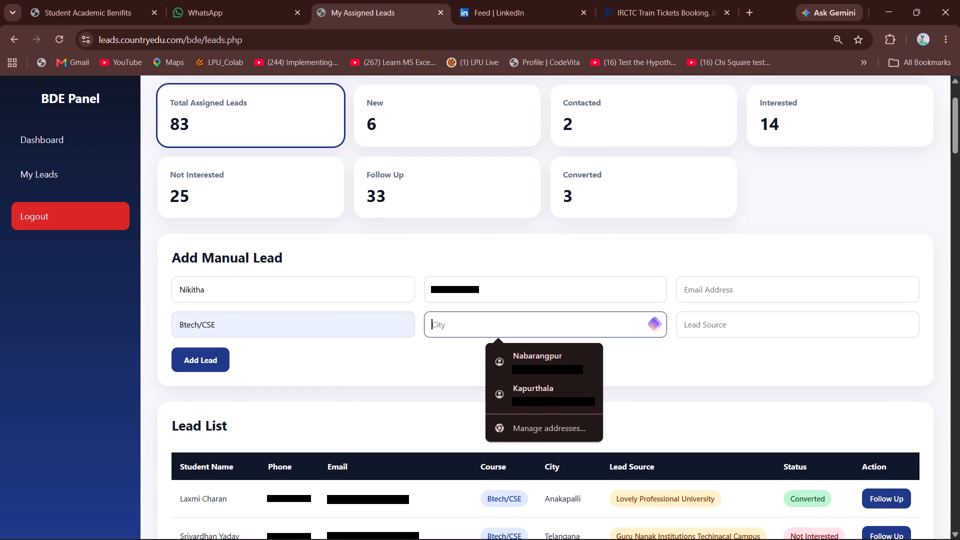
{"action": "type", "text": "Vijayawada"}
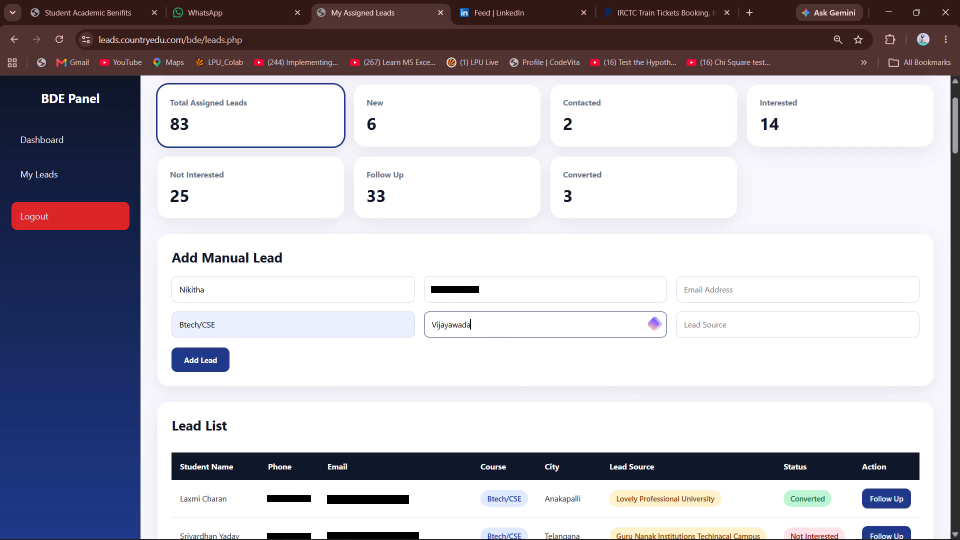
{"action": "left_click", "coordinate": [699, 320]}
{"action": "left_click", "coordinate": [782, 401]}
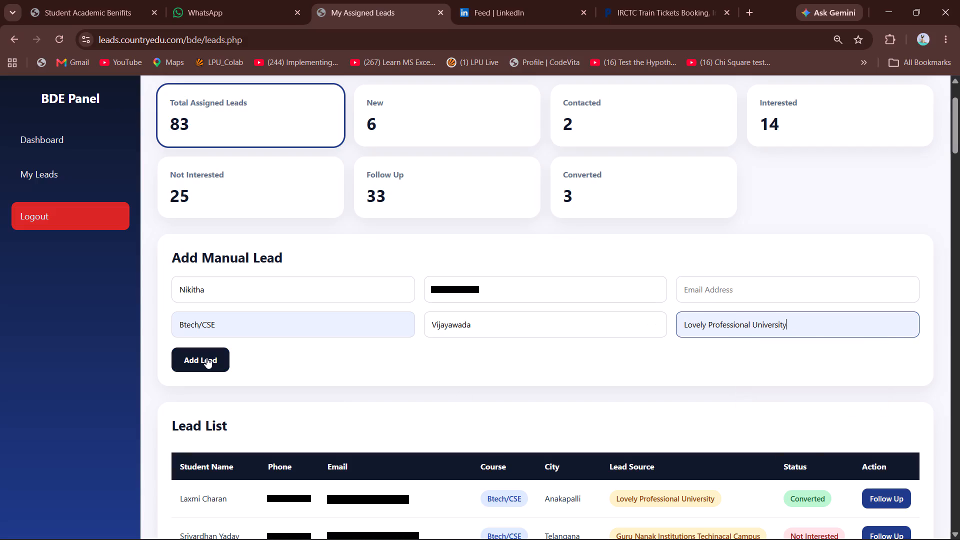
{"action": "left_click", "coordinate": [206, 357]}
Open the follow-up page of the newly added lead from the Lead List.
{"action": "scroll", "coordinate": [421, 331], "scroll_direction": "down", "scroll_amount": 1}
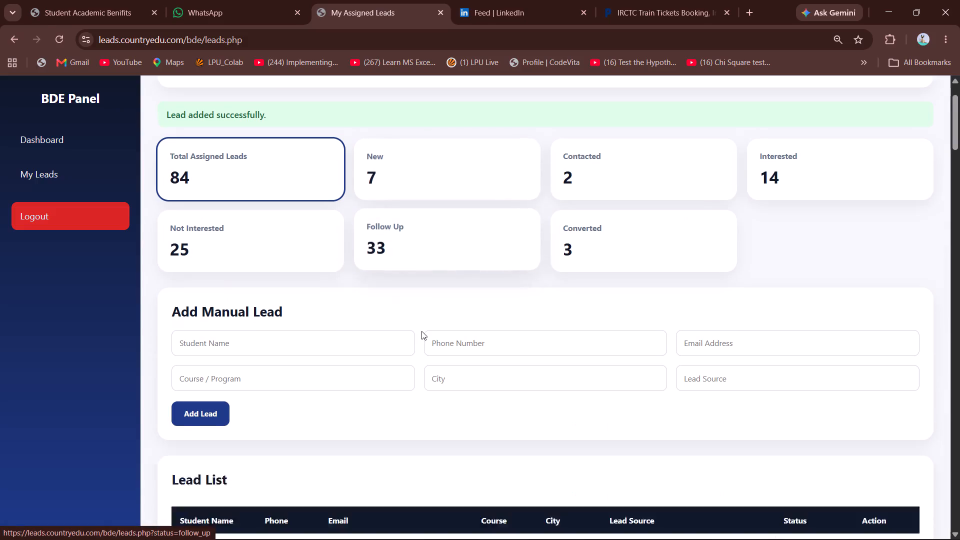
{"action": "scroll", "coordinate": [421, 331], "scroll_direction": "down", "scroll_amount": 1}
{"action": "left_click", "coordinate": [891, 409]}
Write the follow-up remark "I had a conversation with her regarding to the Campus Ambassedor".
{"action": "left_click", "coordinate": [624, 224]}
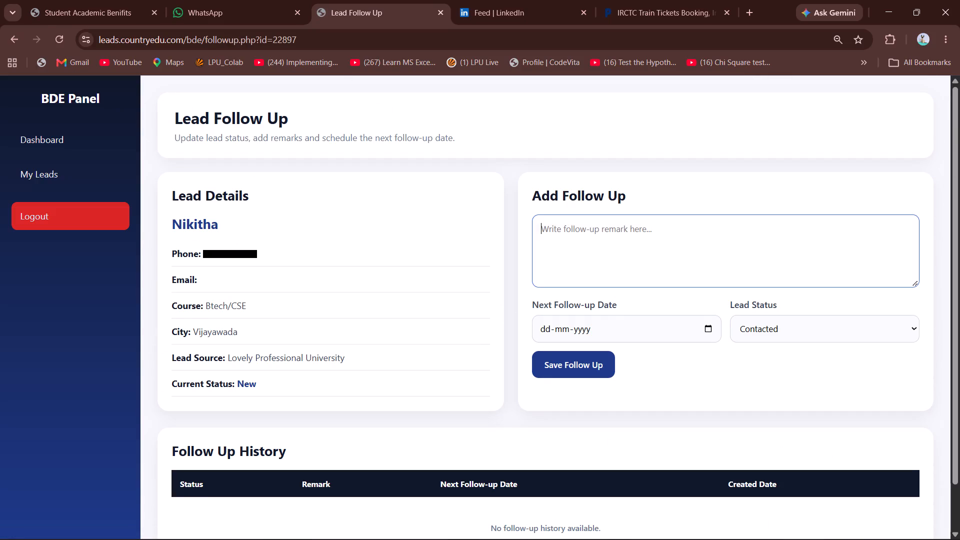
{"action": "type", "text": "I"}
{"action": "key", "text": "space"}
{"action": "type", "text": "had a conversar"}
{"action": "key", "text": "BackSpace"}
{"action": "type", "text": "tio"}
{"action": "key", "text": "space"}
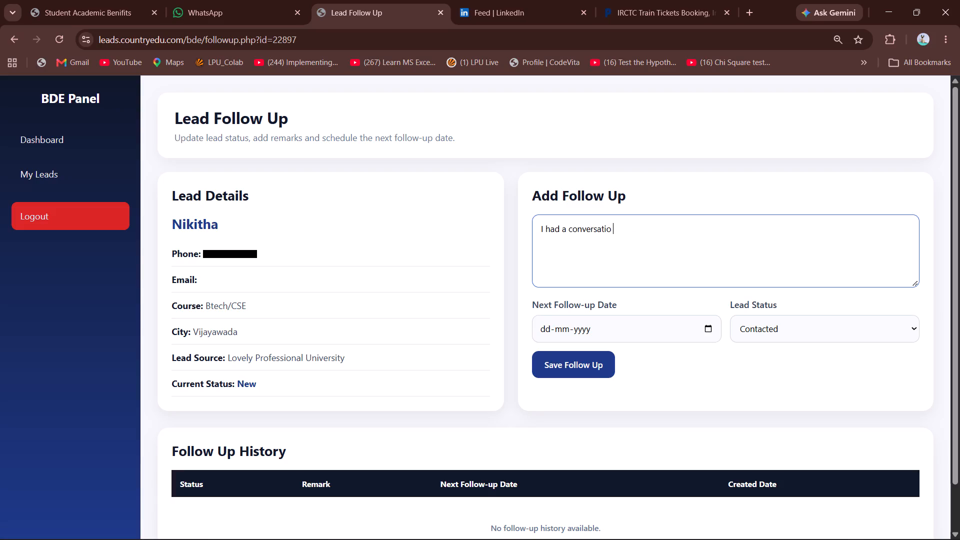
{"action": "key", "text": "BackSpace"}
{"action": "type", "text": "n with her"}
{"action": "key", "text": "space"}
{"action": "type", "text": "regardign"}
{"action": "key", "text": "BackSpace"}
{"action": "key", "text": "BackSpace"}
{"action": "type", "text": "ng o"}
{"action": "key", "text": "BackSpace"}
{"action": "type", "text": "to the"}
{"action": "key", "text": "space"}
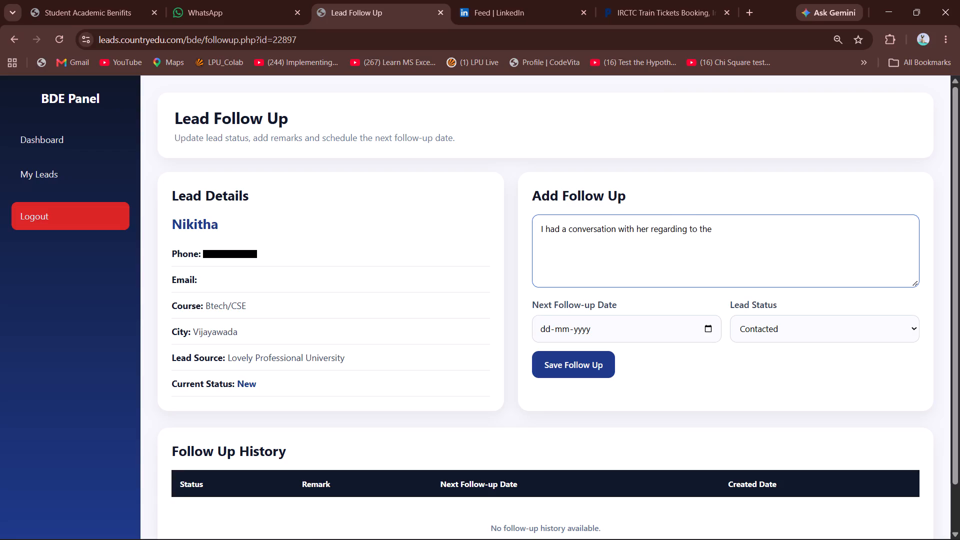
{"action": "type", "text": "Xa"}
{"action": "key", "text": "BackSpace"}
{"action": "key", "text": "shift+BackSpace"}
{"action": "type", "text": "CAm"}
{"action": "key", "text": "BackSpace"}
{"action": "key", "text": "BackSpace"}
{"action": "type", "text": "ampus a"}
{"action": "key", "text": "m"}
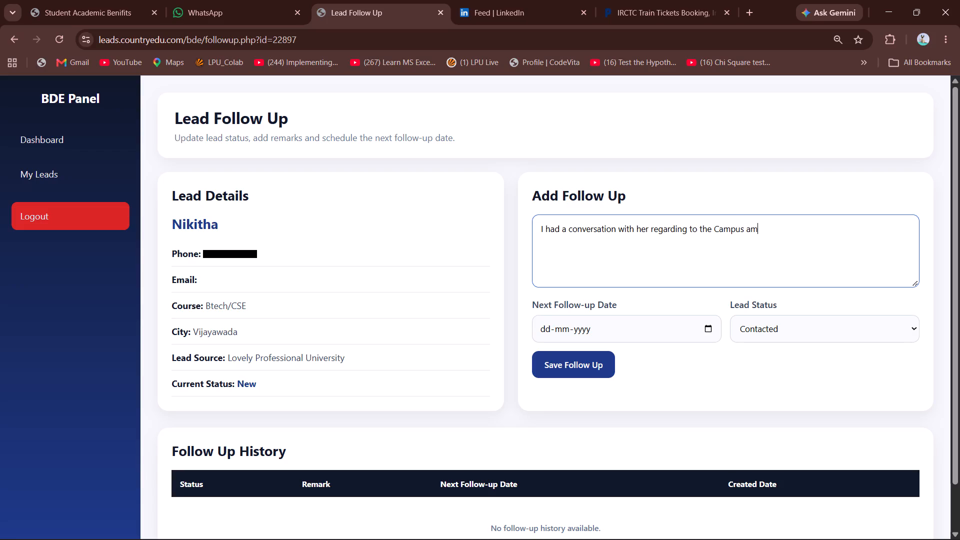
{"action": "type", "text": "bb"}
{"action": "key", "text": "BackSpace"}
{"action": "key", "text": "BackSpace"}
{"action": "type", "text": "bassedor"}
{"action": "key", "text": "space"}
{"action": "left_click", "coordinate": [750, 227]}
{"action": "key", "text": "BackSpace"}
{"action": "key", "text": "shift+a"}
Set the next follow-up date to 05-11-2026 and the lead status to Follow Up Again, and save the follow-up.
{"action": "left_click", "coordinate": [706, 329]}
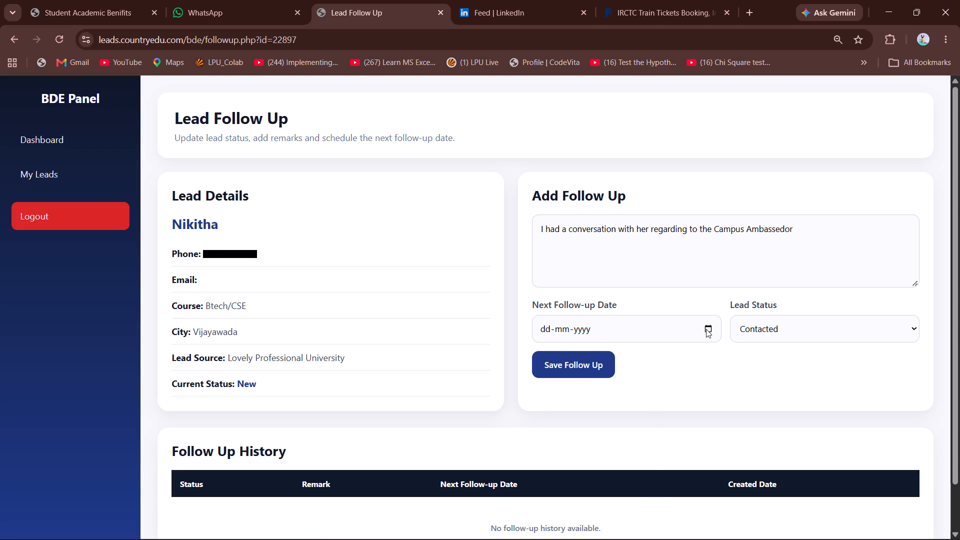
{"action": "left_click", "coordinate": [634, 490]}
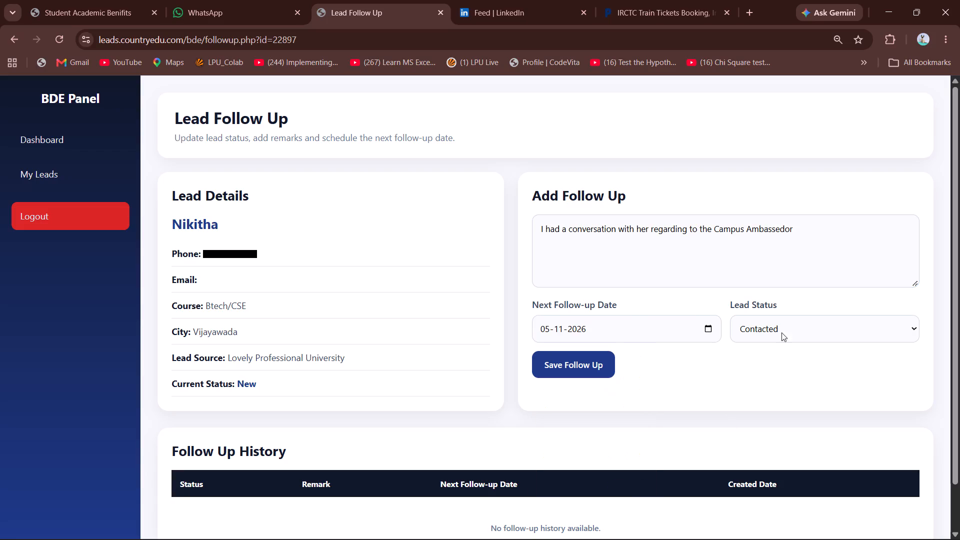
{"action": "left_click", "coordinate": [789, 325]}
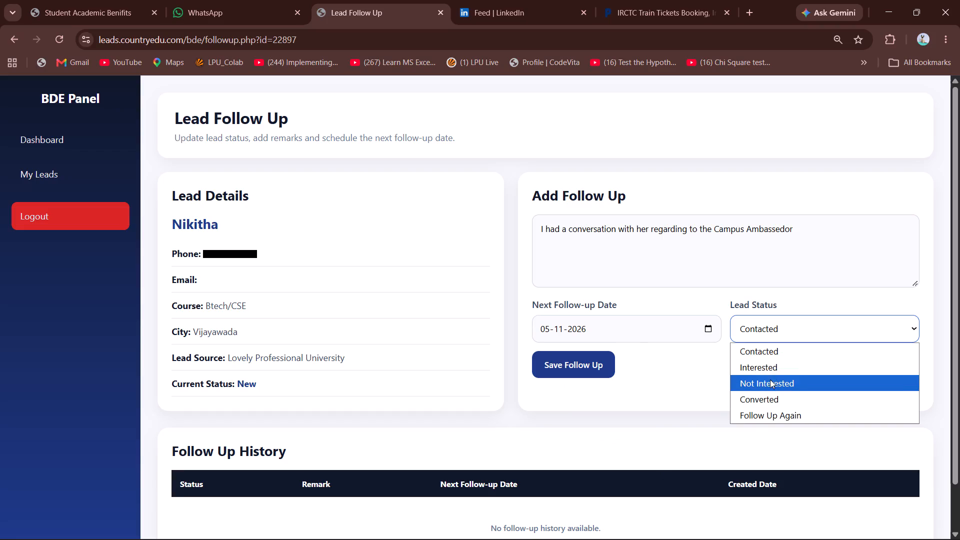
{"action": "left_click", "coordinate": [767, 408]}
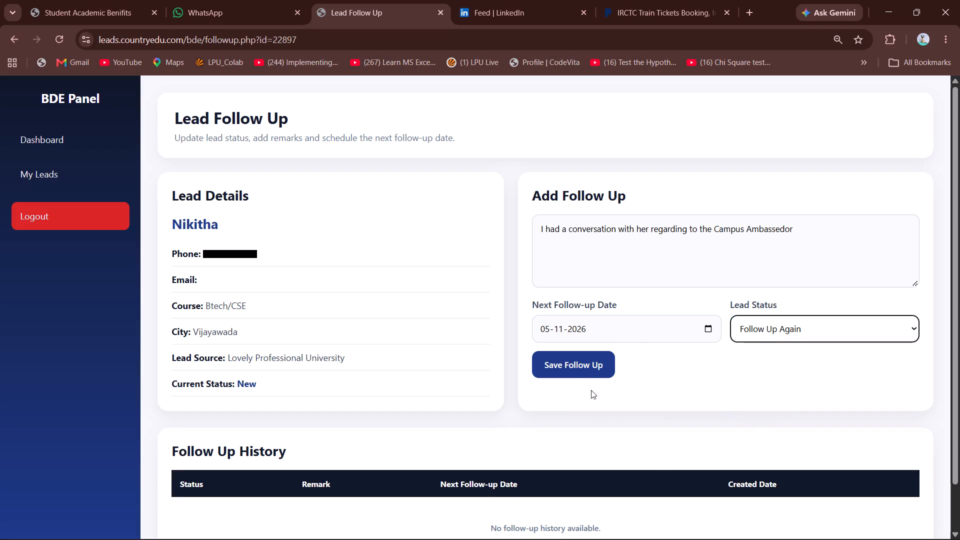
{"action": "left_click", "coordinate": [587, 375]}
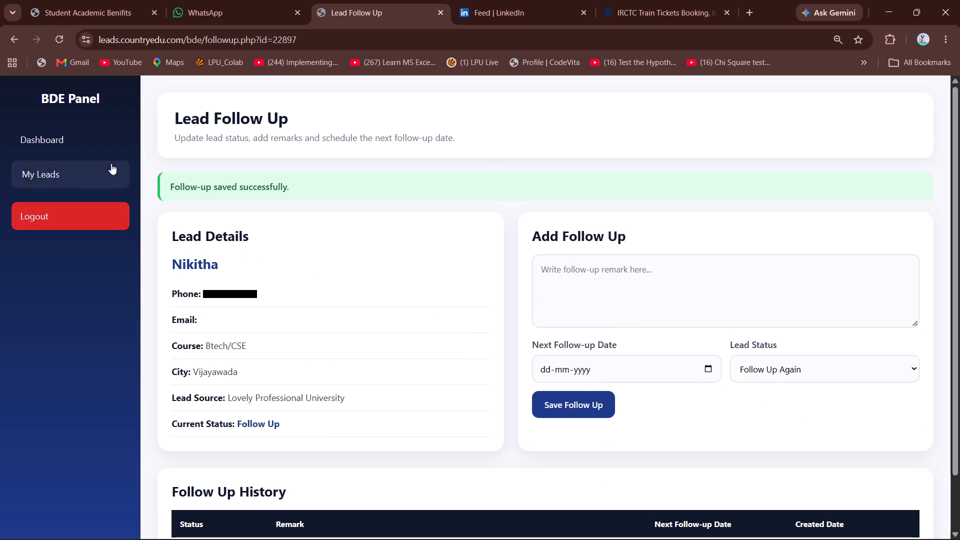
Return to the assigned leads page and enter the next student's first name in the Add Manual Lead form.
{"action": "left_click", "coordinate": [108, 161]}
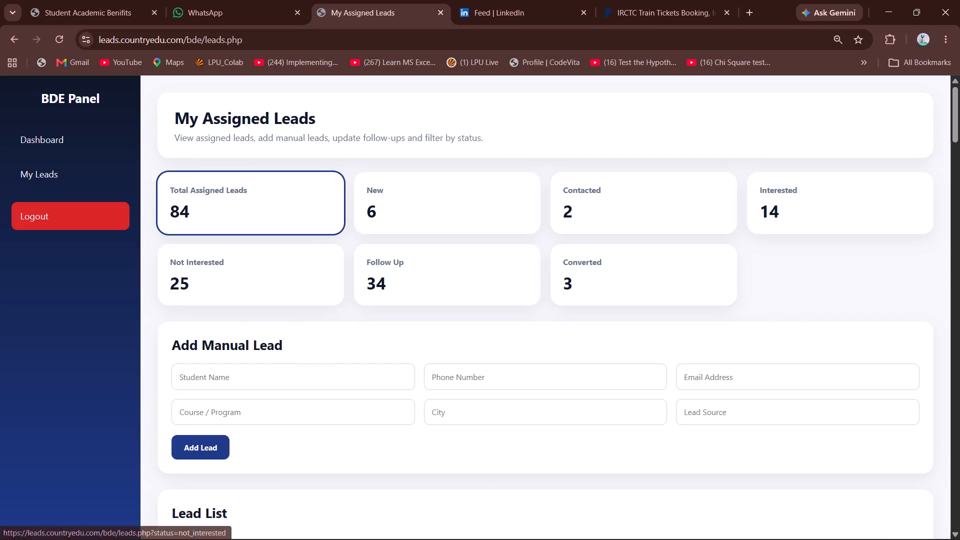
{"action": "left_click", "coordinate": [271, 366]}
{"action": "type", "text": "Rahd"}
{"action": "key", "text": "BackSpace"}
{"action": "key", "text": "BackSpace"}
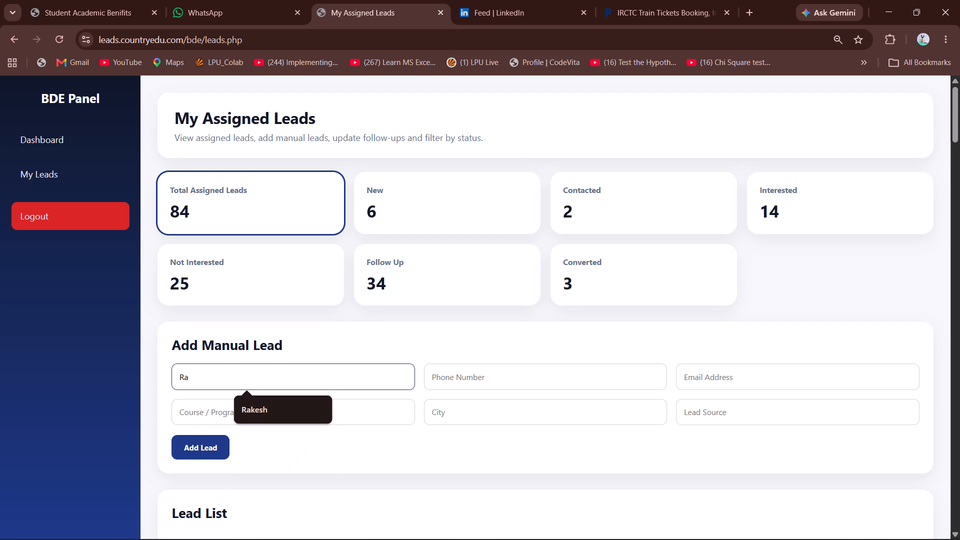
{"action": "key", "text": "h"}
{"action": "key", "text": "BackSpace"}
{"action": "type", "text": "ghaca"}
{"action": "key", "text": "BackSpace"}
{"action": "key", "text": "BackSpace"}
{"action": "type", "text": "va"}
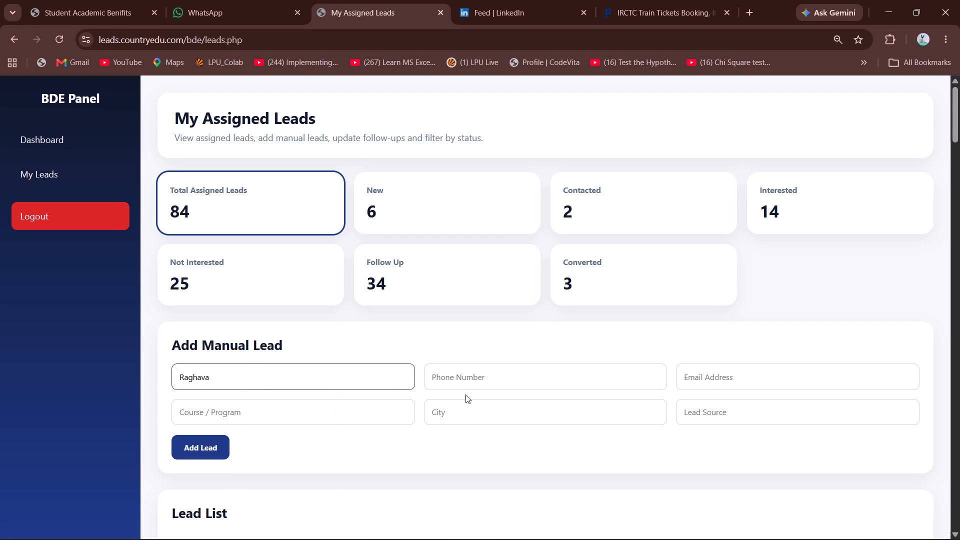
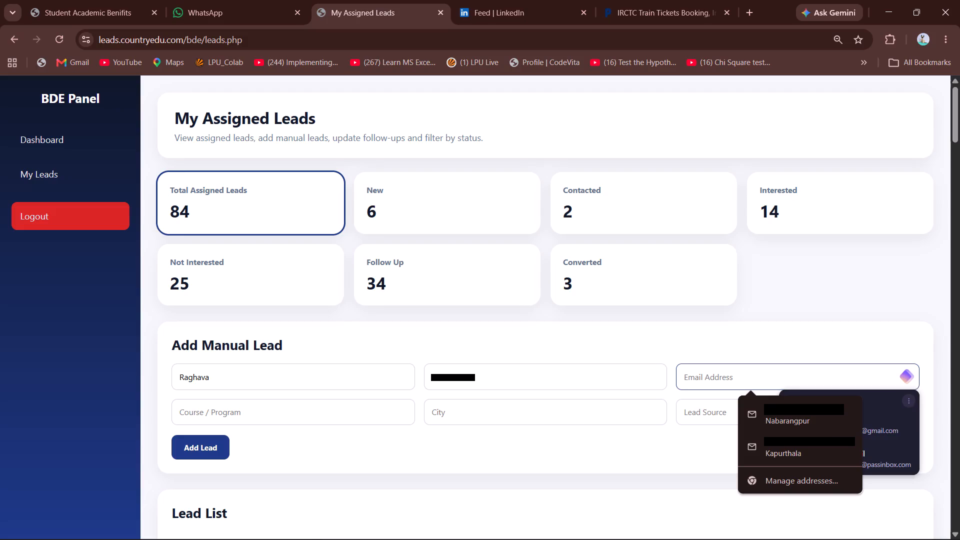
Complete the manual lead with course Btech/CSE, city Telangana and lead source Guru Nanak Institute of Technology, and add it.
{"action": "left_click", "coordinate": [316, 405]}
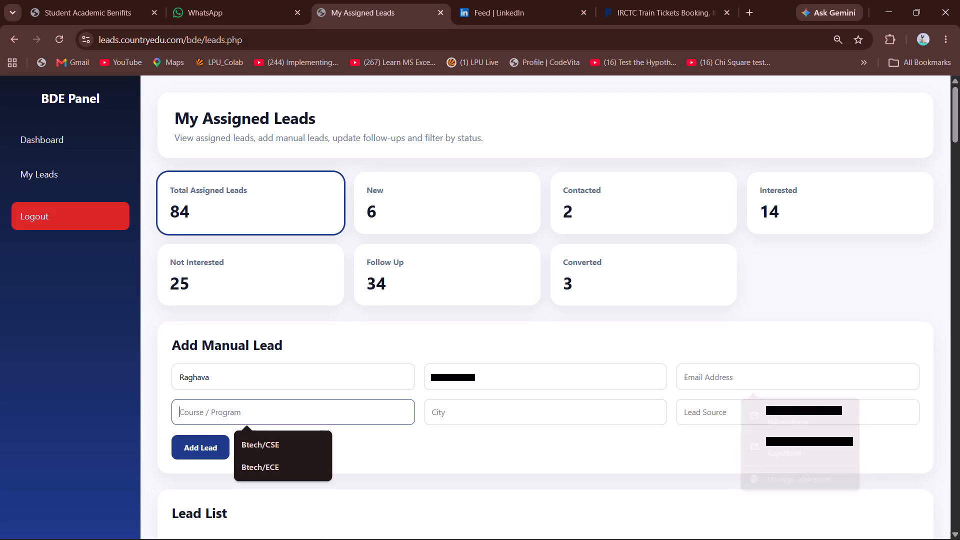
{"action": "left_click", "coordinate": [272, 445]}
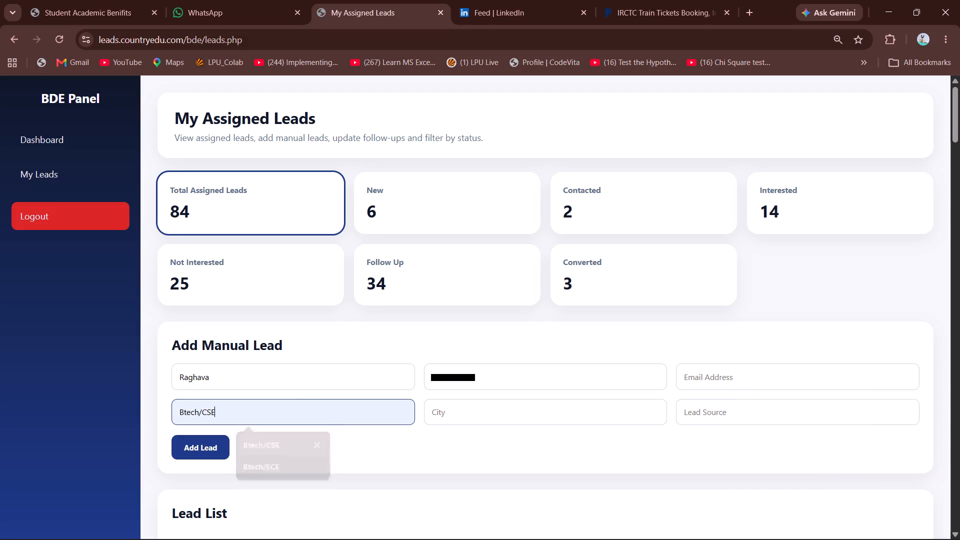
{"action": "left_click", "coordinate": [474, 421]}
{"action": "left_click", "coordinate": [489, 402]}
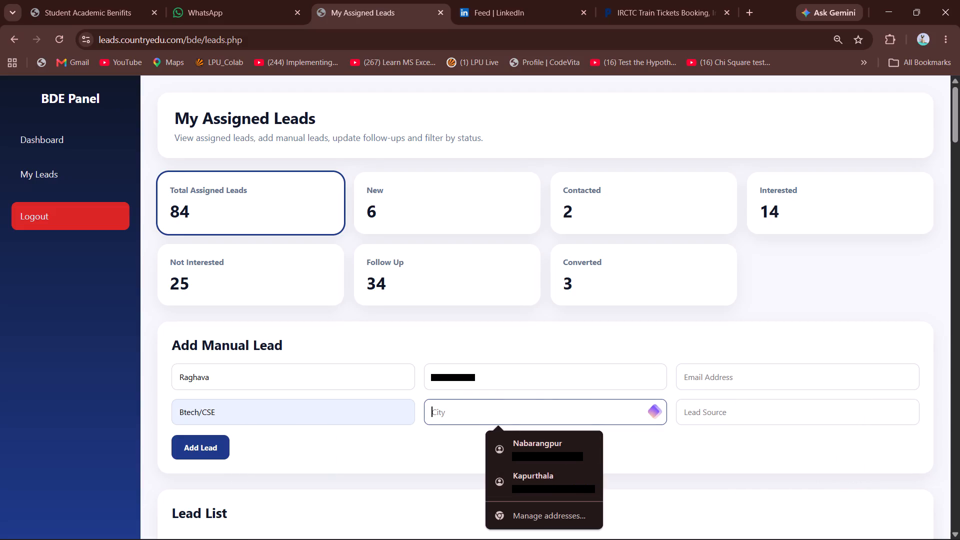
{"action": "type", "text": "Te"}
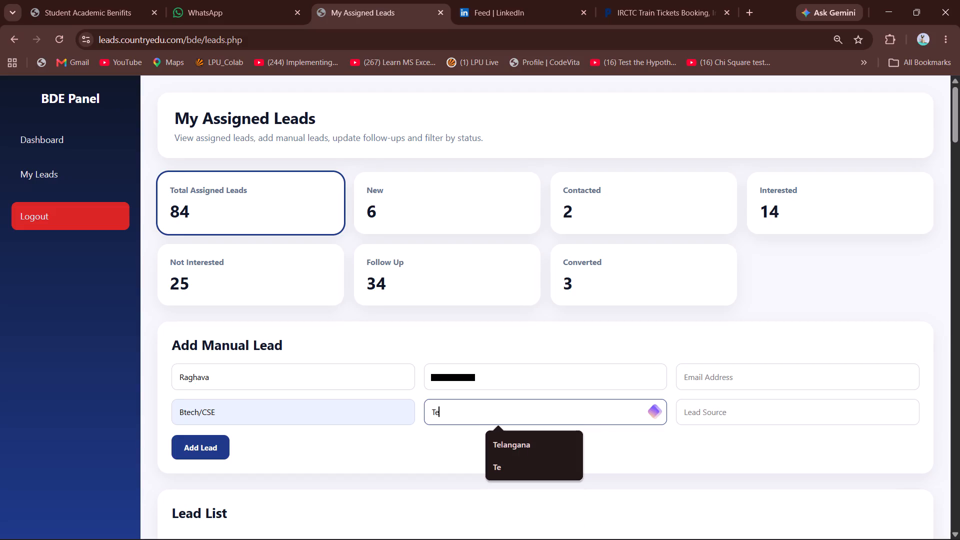
{"action": "left_click", "coordinate": [494, 452]}
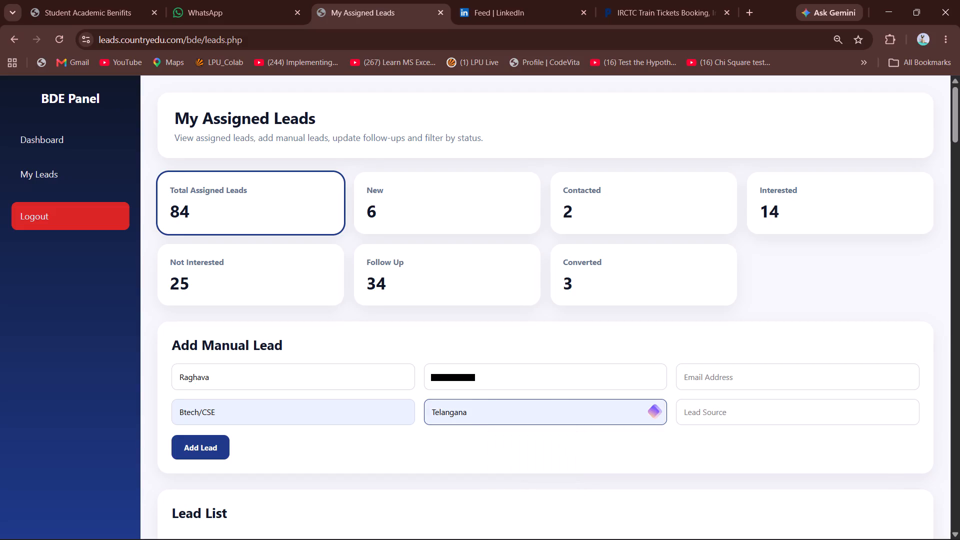
{"action": "left_click", "coordinate": [708, 419]}
{"action": "left_click", "coordinate": [765, 464]}
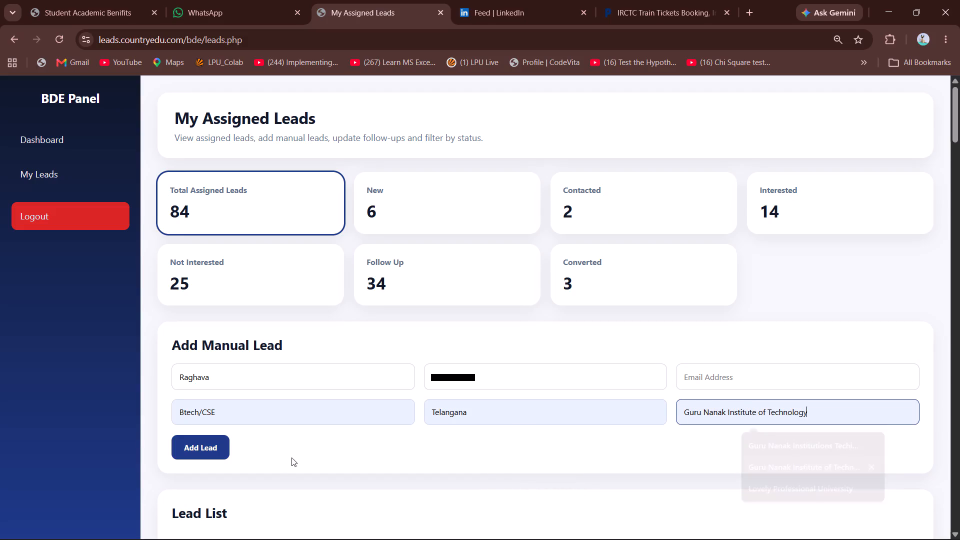
{"action": "left_click", "coordinate": [189, 453]}
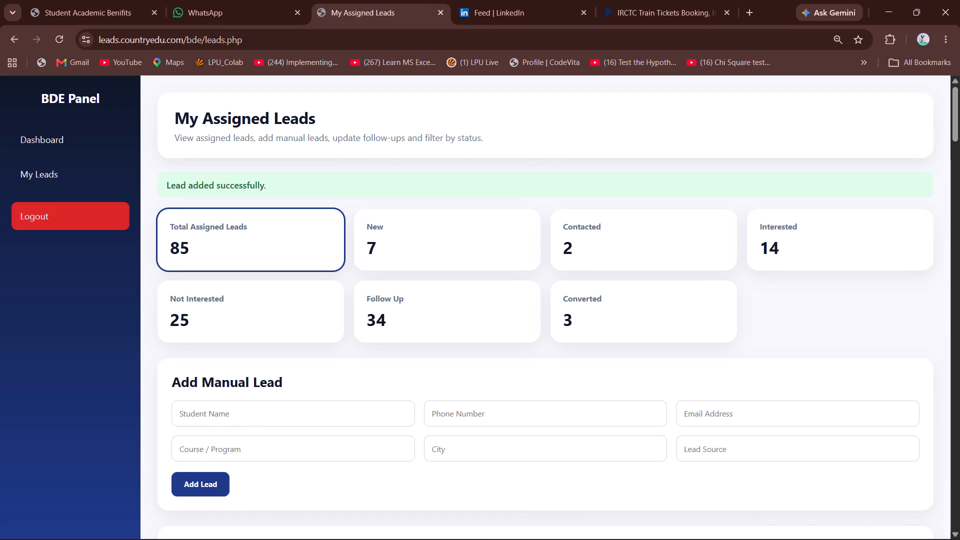
Open the follow-up page of the newly added lead from the Lead List.
{"action": "scroll", "coordinate": [482, 380], "scroll_direction": "down", "scroll_amount": 2}
{"action": "left_click", "coordinate": [900, 398]}
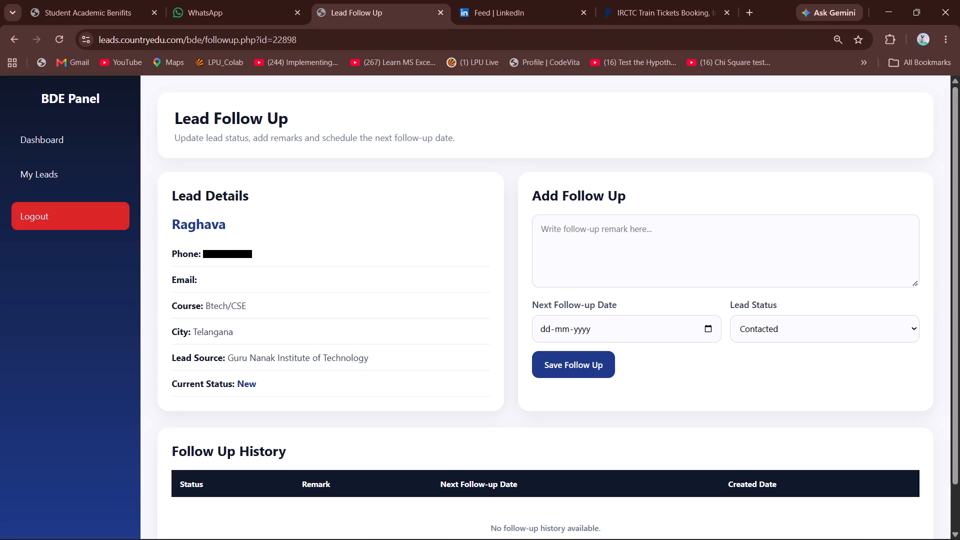
Write the follow-up remark "Had a conversation with him and i need to call him again for his interest.".
{"action": "left_click", "coordinate": [645, 259]}
{"action": "type", "text": "Had a convr"}
{"action": "key", "text": "BackSpace"}
{"action": "type", "text": "ersaton"}
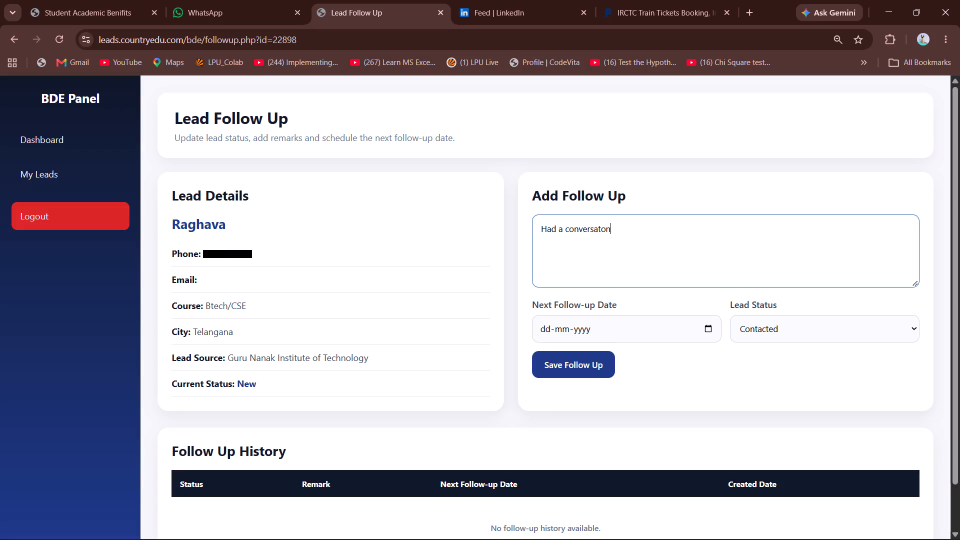
{"action": "key", "text": "BackSpace"}
{"action": "key", "text": "BackSpace"}
{"action": "type", "text": "ion with him and"}
{"action": "key", "text": "space"}
{"action": "key", "text": "space"}
{"action": "key", "text": "BackSpace"}
{"action": "type", "text": "i ned"}
{"action": "key", "text": "space"}
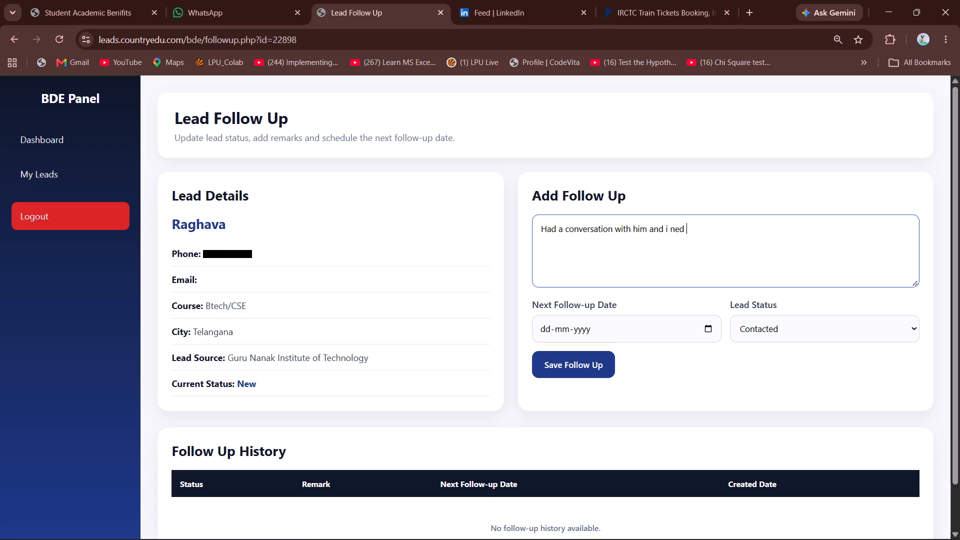
{"action": "key", "text": "BackSpace"}
{"action": "key", "text": "BackSpace"}
{"action": "type", "text": "ed to call g"}
{"action": "key", "text": "BackSpace"}
{"action": "type", "text": "him agoinf"}
{"action": "key", "text": "BackSpace"}
{"action": "key", "text": "g"}
{"action": "key", "text": "BackSpace"}
{"action": "key", "text": "BackSpace"}
{"action": "key", "text": "BackSpace"}
{"action": "key", "text": "BackSpace"}
{"action": "type", "text": "ain"}
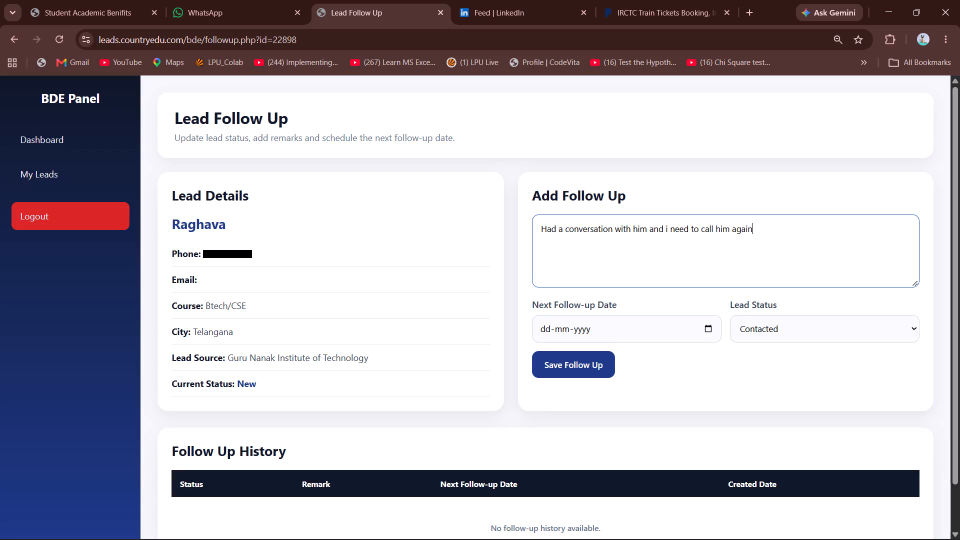
{"action": "key", "text": "space"}
{"action": "type", "text": "fr"}
{"action": "key", "text": "BackSpace"}
{"action": "type", "text": "or the"}
{"action": "key", "text": "space"}
{"action": "key", "text": "BackSpace"}
{"action": "key", "text": "BackSpace"}
{"action": "key", "text": "BackSpace"}
{"action": "key", "text": "BackSpace"}
{"action": "key", "text": "BackSpace"}
{"action": "key", "text": "BackSpace"}
{"action": "key", "text": "BackSpace"}
{"action": "key", "text": "BackSpace"}
{"action": "type", "text": "fir"}
{"action": "key", "text": "BackSpace"}
{"action": "key", "text": "BackSpace"}
{"action": "type", "text": "or his interest"}
{"action": "key", "text": "period"}
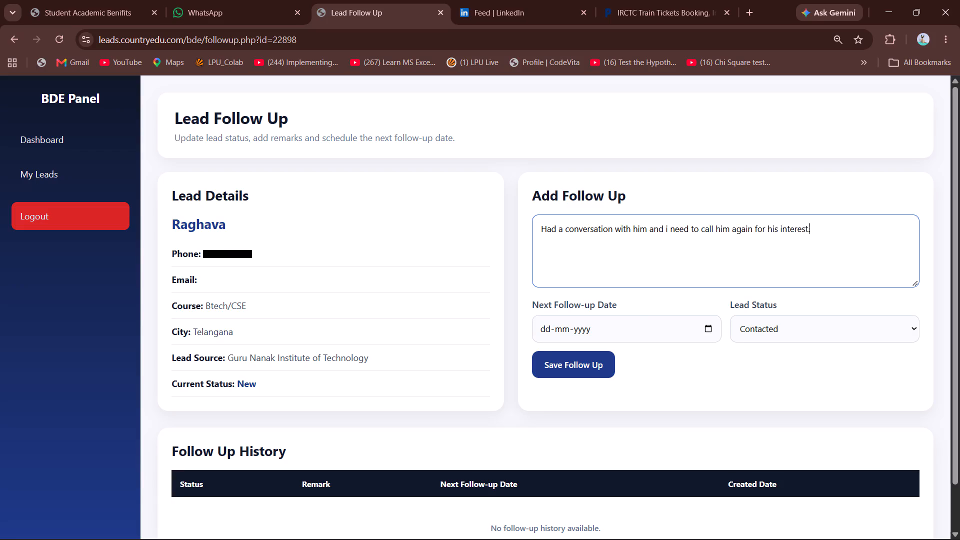
Set the next follow-up date to 05-11-2026 and open the lead status choices.
{"action": "left_click", "coordinate": [706, 327]}
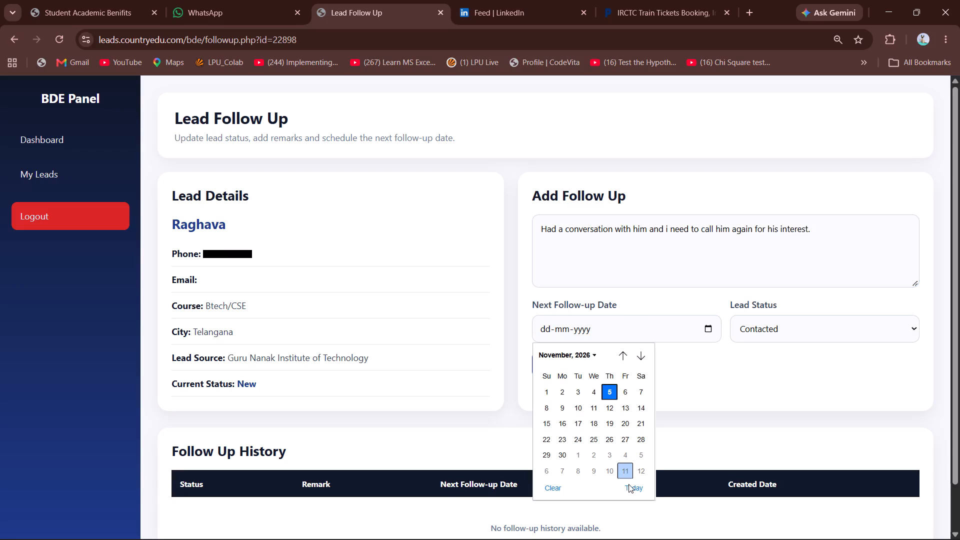
{"action": "left_click", "coordinate": [630, 492]}
{"action": "left_click", "coordinate": [784, 328]}
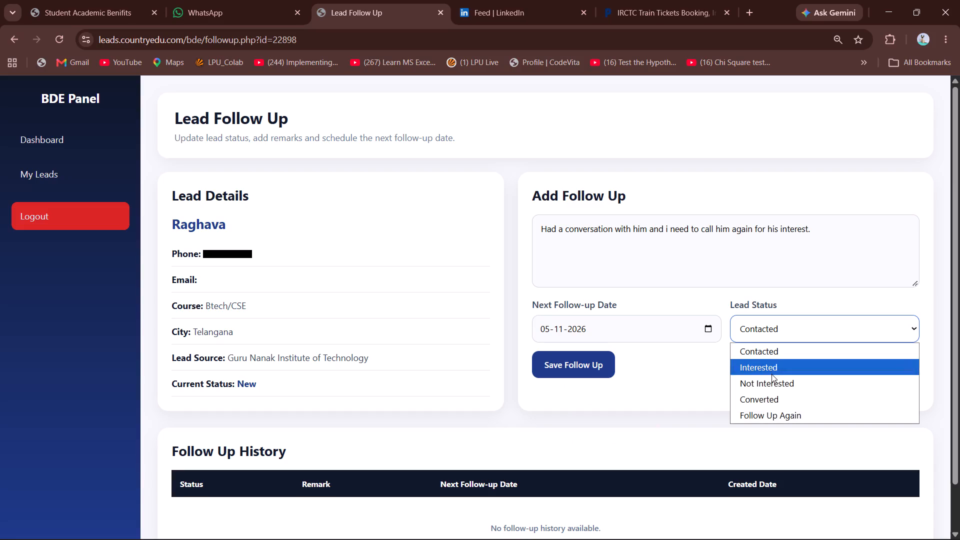
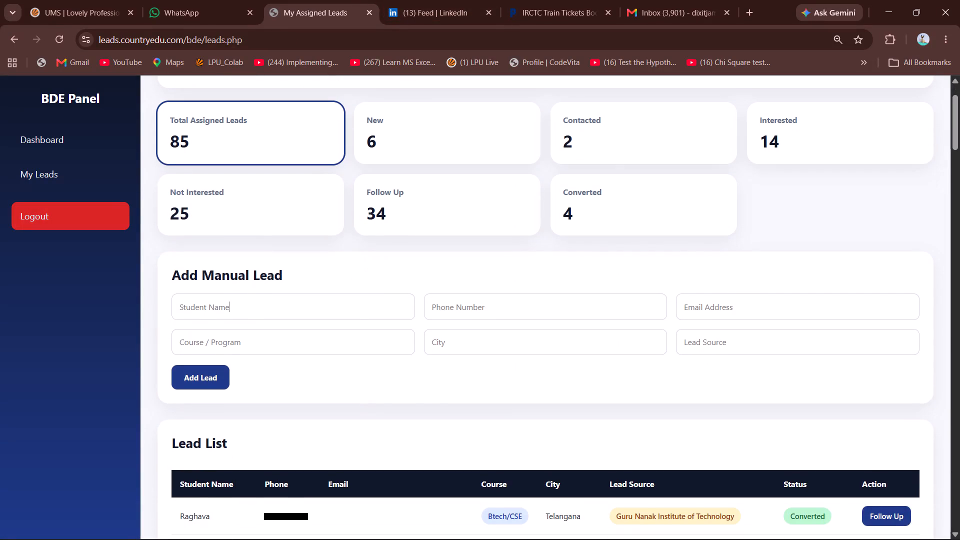
Enter Mahender as the student name for a new manual lead.
{"action": "left_click", "coordinate": [251, 302]}
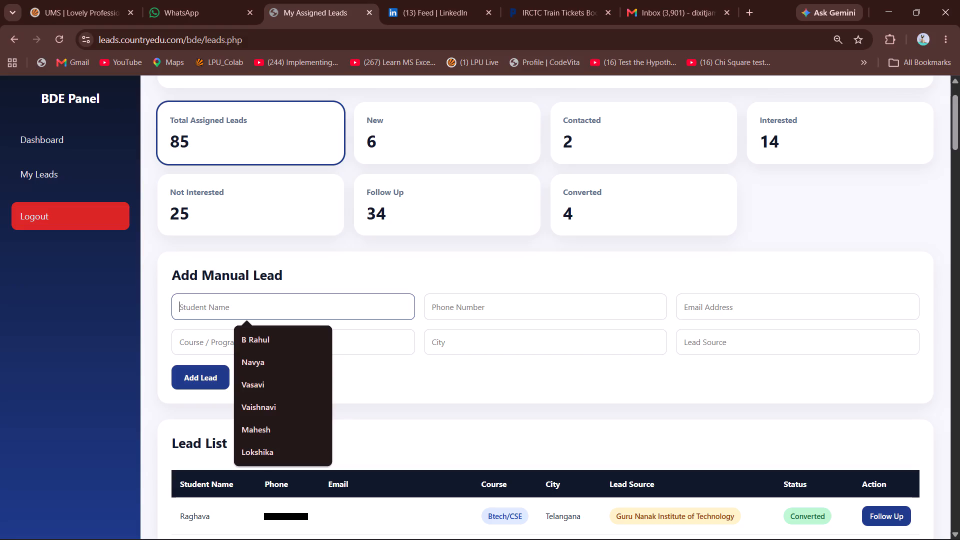
{"action": "type", "text": "Mahendr"}
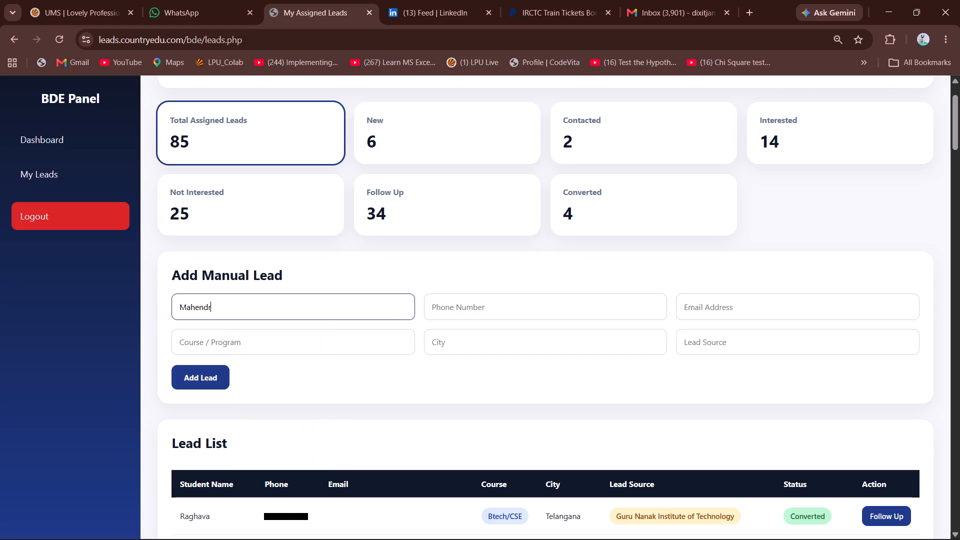
{"action": "key", "text": "BackSpace"}
{"action": "key", "text": "e"}
{"action": "key", "text": "BackSpace"}
{"action": "type", "text": "er"}
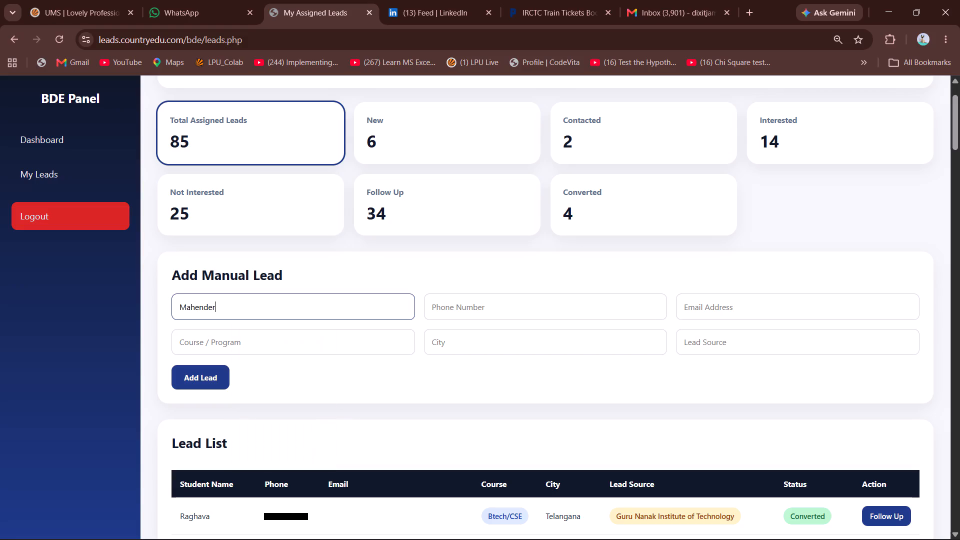
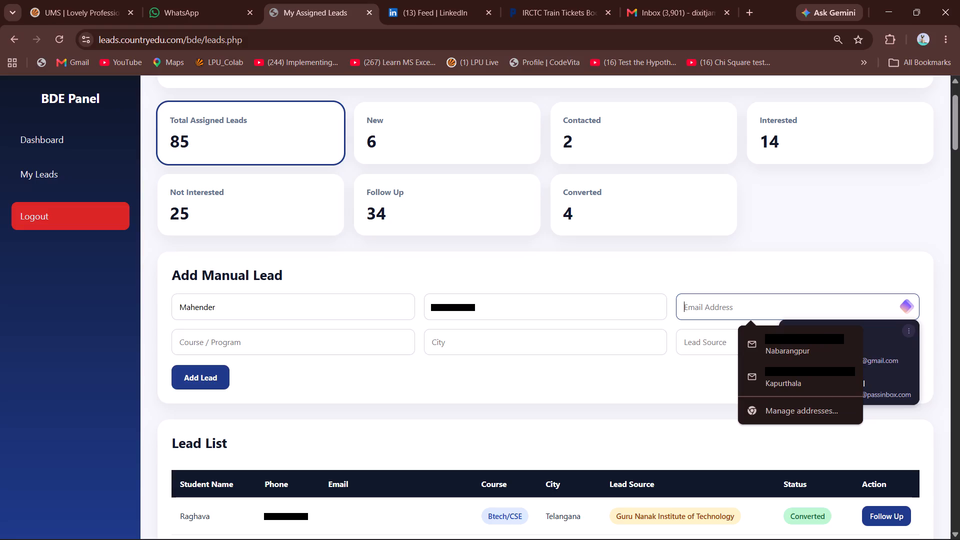
Enter the student's email address for the new manual lead Mahender.
{"action": "left_click", "coordinate": [695, 308]}
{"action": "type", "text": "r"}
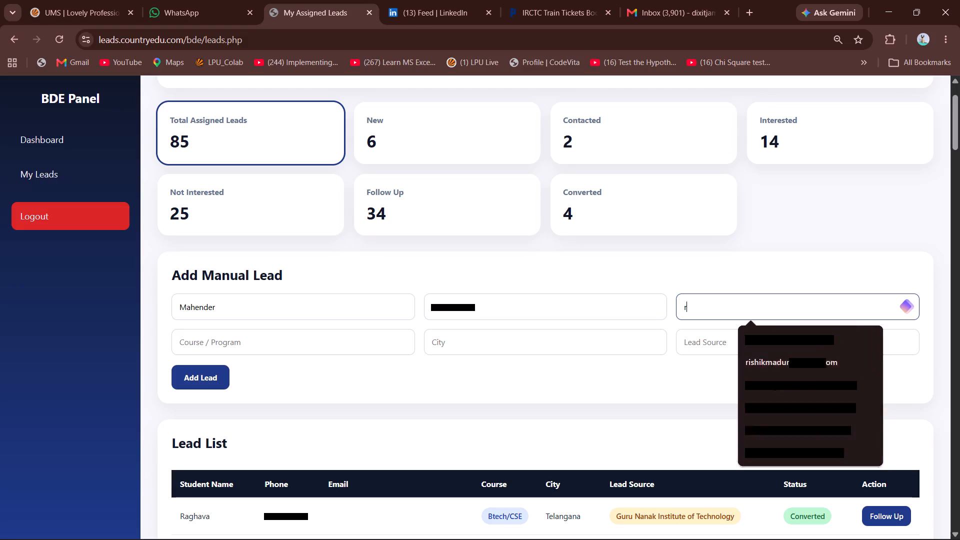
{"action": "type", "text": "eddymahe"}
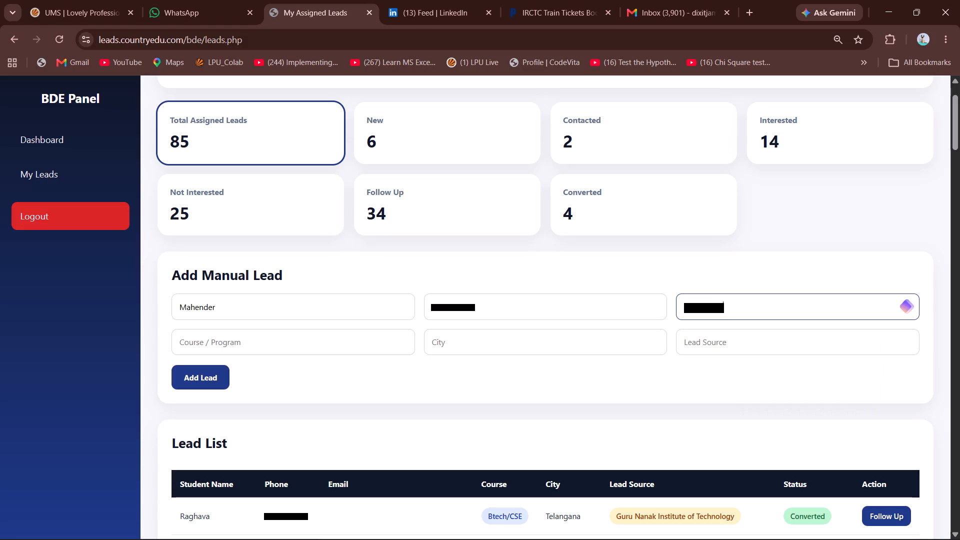
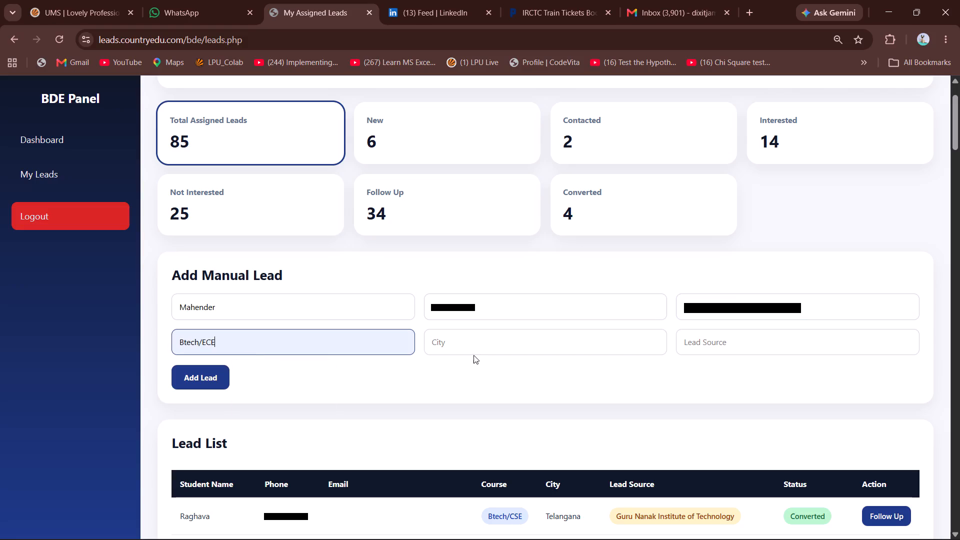
Enter Telangana as the city for the new manual lead Mahender.
{"action": "left_click", "coordinate": [474, 344]}
{"action": "left_click", "coordinate": [477, 344]}
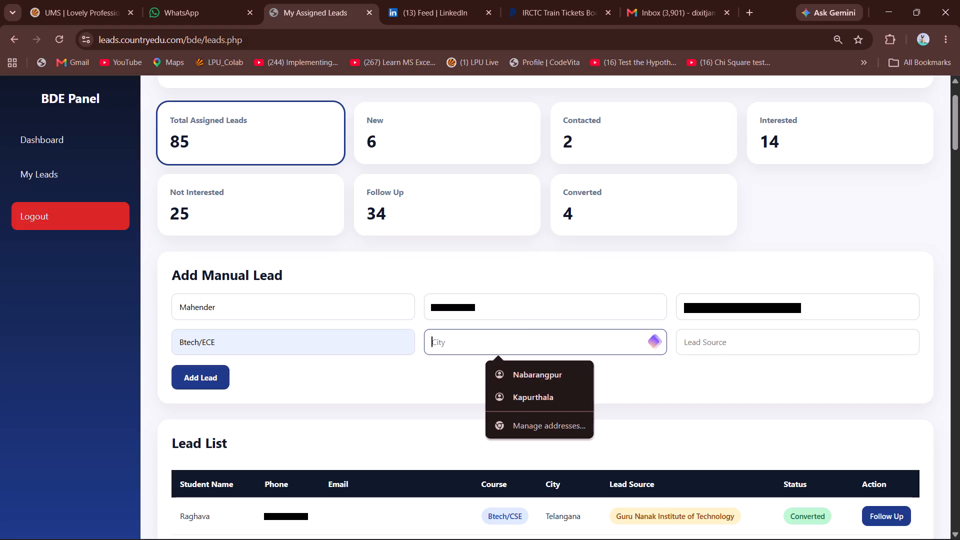
{"action": "type", "text": "Telan"}
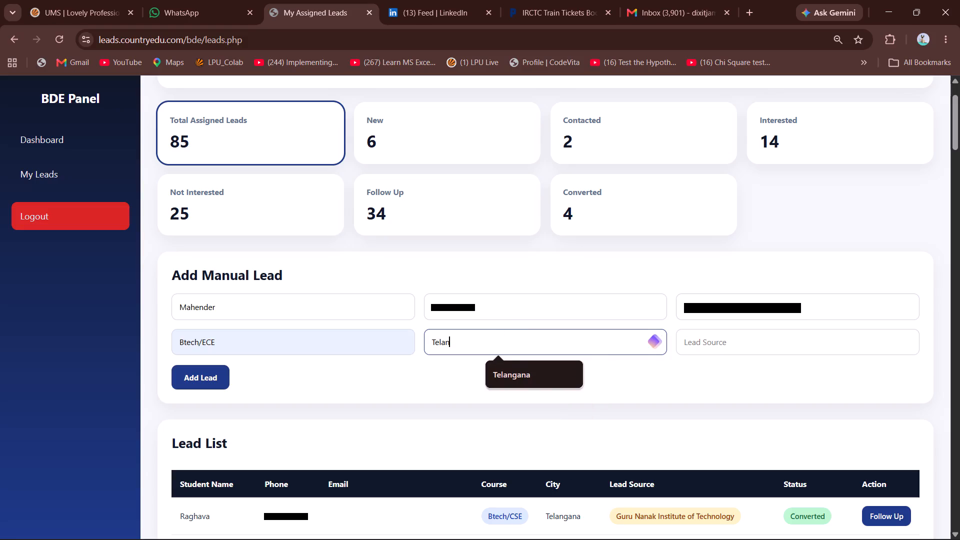
{"action": "key", "text": "a"}
{"action": "key", "text": "BackSpace"}
{"action": "left_click", "coordinate": [501, 385]}
{"action": "left_click", "coordinate": [508, 374]}
Set the lead source of the new manual lead Mahender to the saved entry Guru Nanak Institutions Techinacal Campus.
{"action": "left_click", "coordinate": [772, 336]}
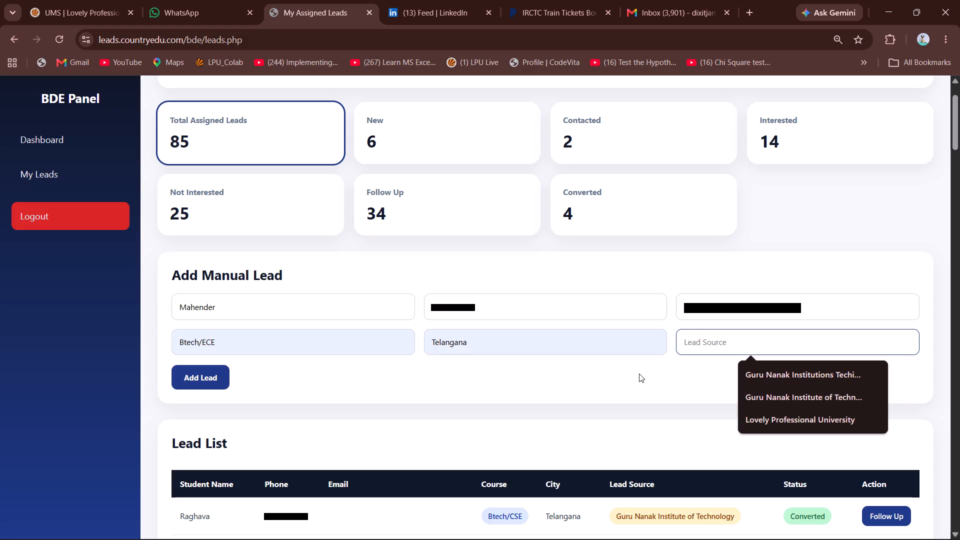
{"action": "left_click", "coordinate": [695, 346]}
{"action": "left_click", "coordinate": [788, 380]}
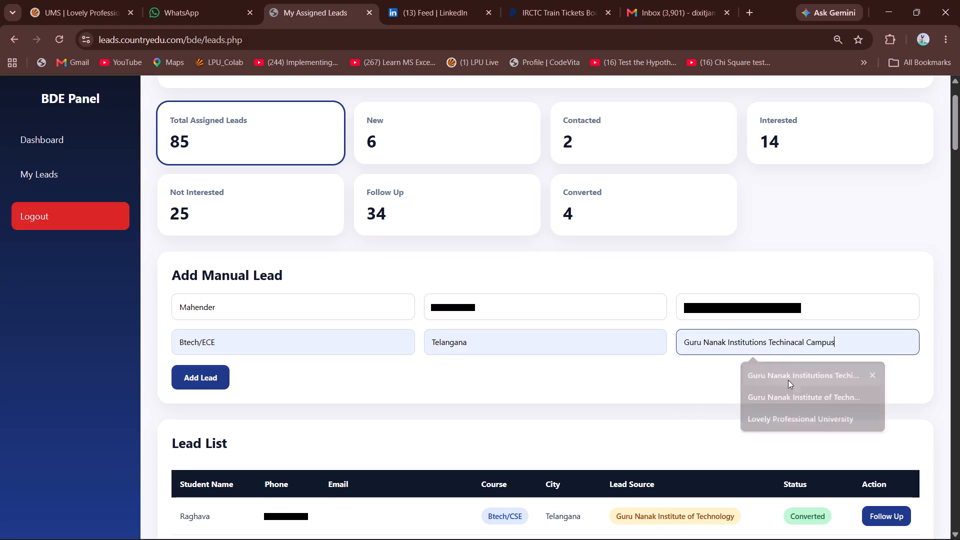
{"action": "scroll", "coordinate": [593, 359], "scroll_direction": "down", "scroll_amount": 1}
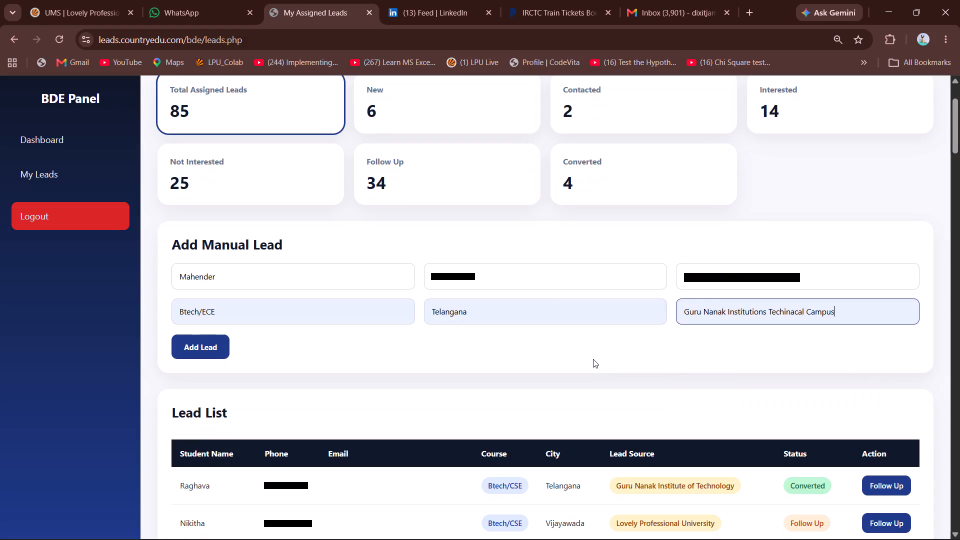
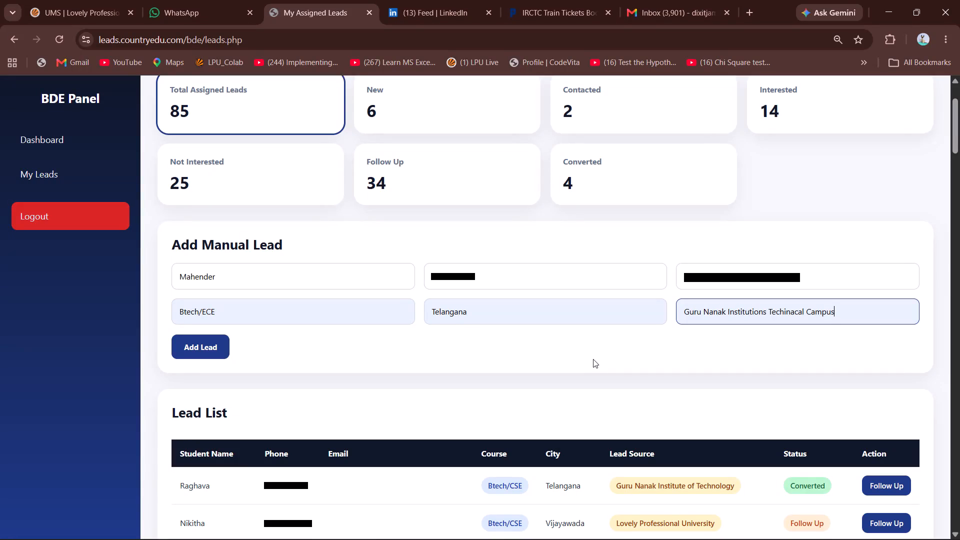
Append d5 to the end of the lead source for the new manual lead Mahender.
{"action": "type", "text": "d5"}
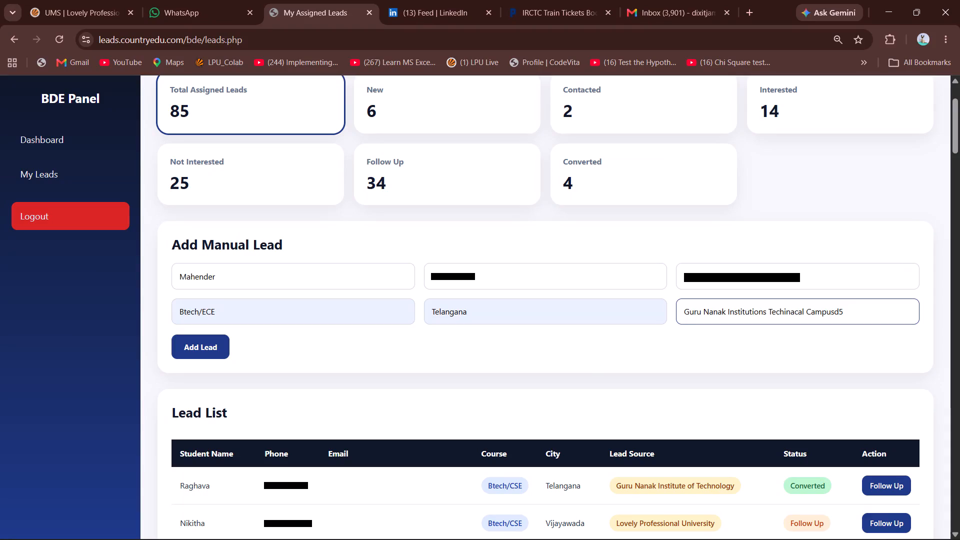
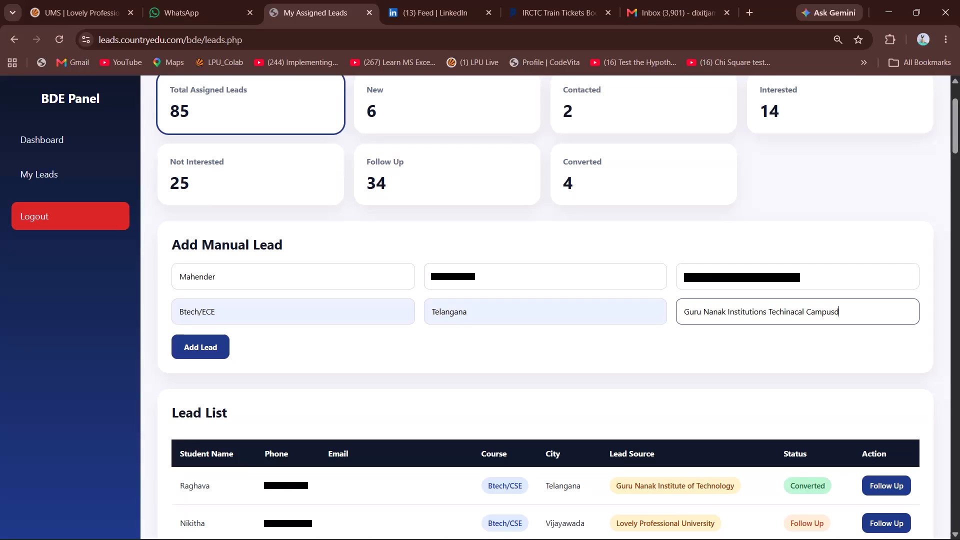
Remove the stray trailing d from the lead source and add Mahender as a manual lead.
{"action": "key", "text": "BackSpace"}
{"action": "scroll", "coordinate": [397, 441], "scroll_direction": "down", "scroll_amount": 3}
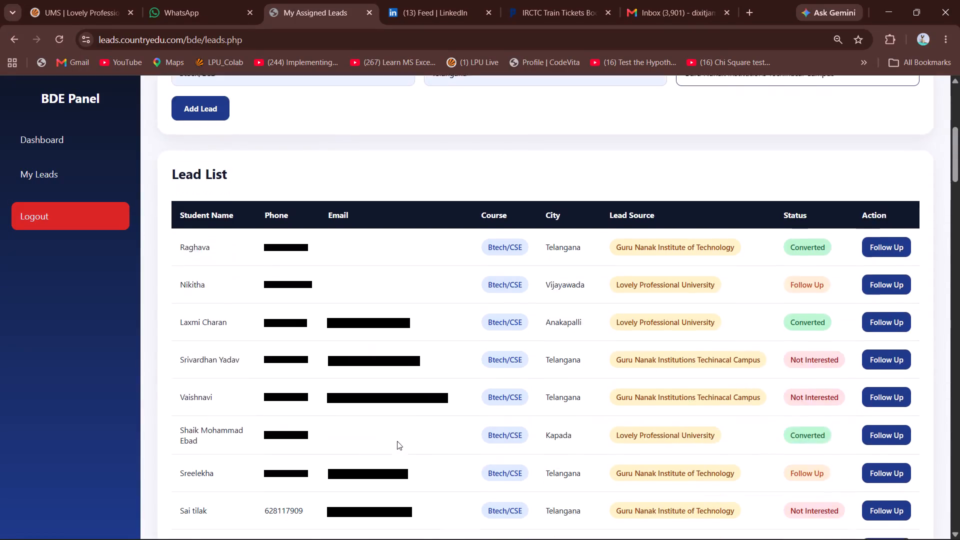
{"action": "scroll", "coordinate": [409, 377], "scroll_direction": "up", "scroll_amount": 3}
{"action": "left_click", "coordinate": [213, 376]}
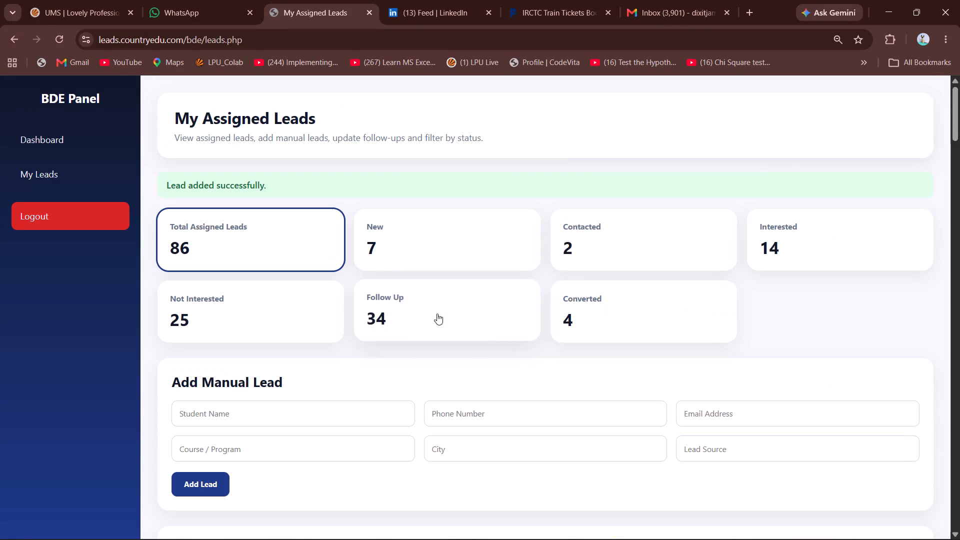
Open the follow-up for Mahender and write the remark "He said he will discuss with his parents and let me know.".
{"action": "scroll", "coordinate": [616, 287], "scroll_direction": "down", "scroll_amount": 2}
{"action": "left_click", "coordinate": [896, 404]}
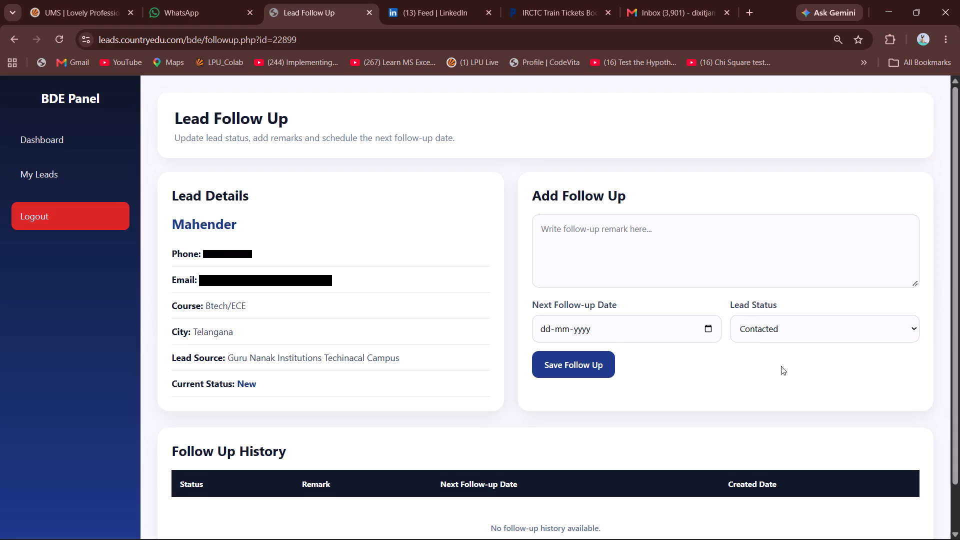
{"action": "left_click", "coordinate": [737, 268]}
{"action": "type", "text": "He said"}
{"action": "key", "text": "space"}
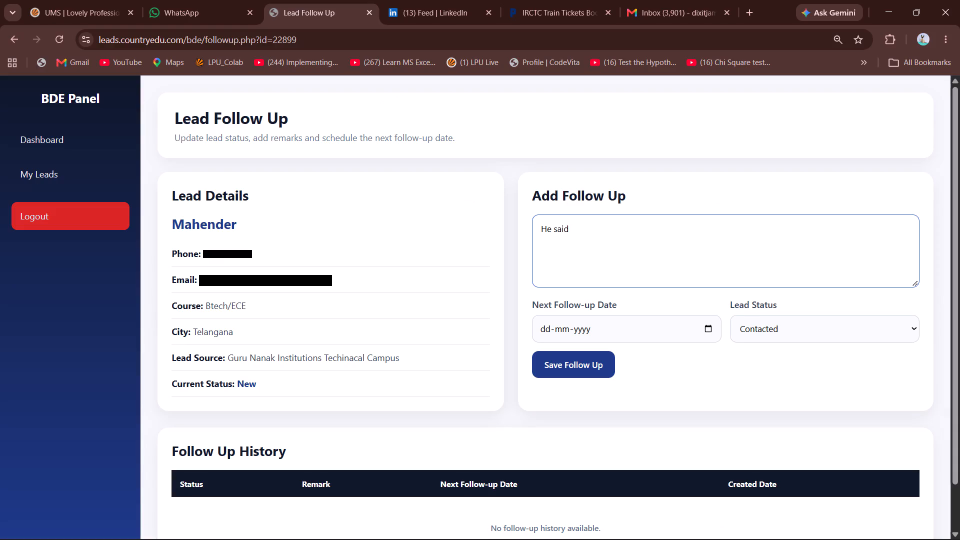
{"action": "type", "text": "he will discuss with his parents and"}
{"action": "key", "text": "space"}
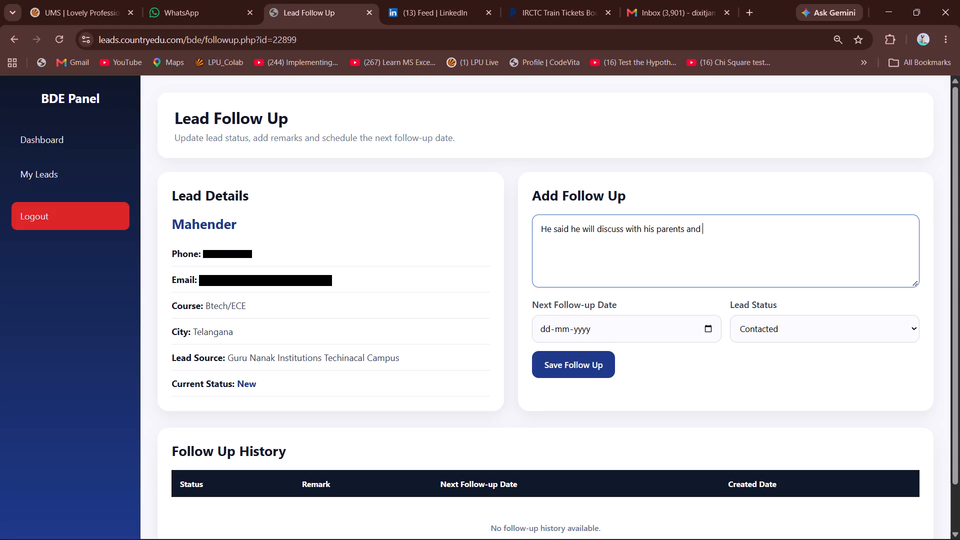
{"action": "type", "text": "let me knio"}
{"action": "key", "text": "BackSpace"}
{"action": "key", "text": "BackSpace"}
{"action": "type", "text": "ow"}
{"action": "key", "text": "period"}
Set the next follow-up date to 05-11-2026 and the lead status to Interested, and save the follow-up.
{"action": "left_click", "coordinate": [700, 328]}
{"action": "left_click", "coordinate": [698, 330]}
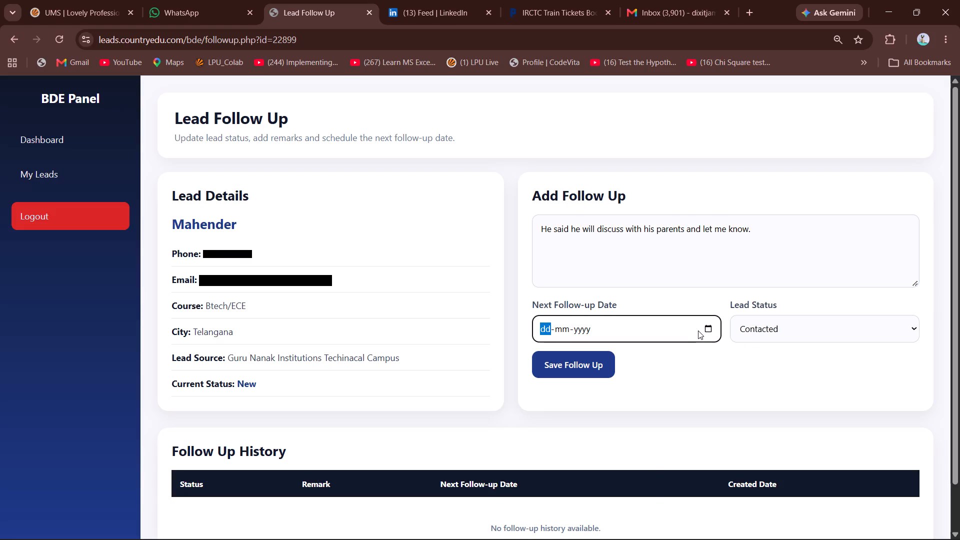
{"action": "left_click", "coordinate": [704, 329]}
{"action": "left_click", "coordinate": [625, 486]}
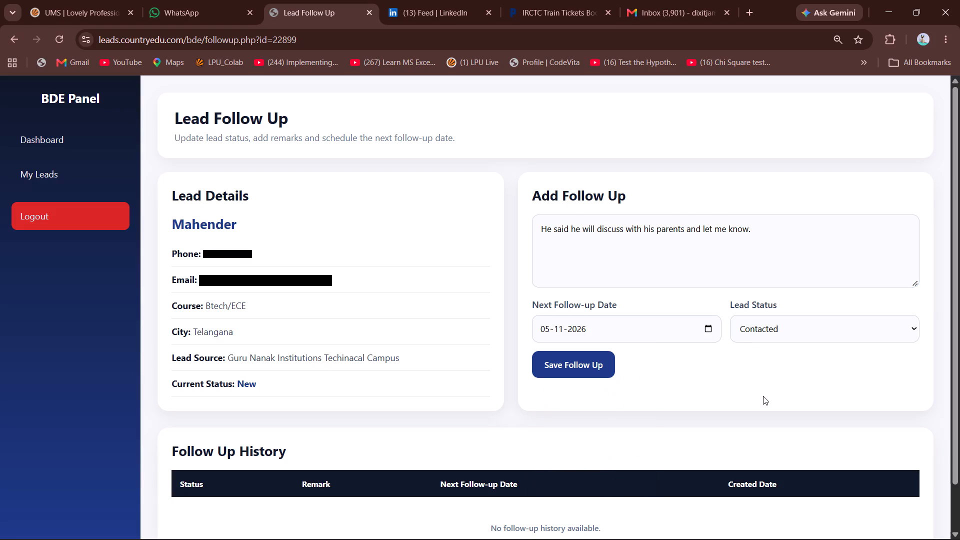
{"action": "left_click", "coordinate": [837, 333]}
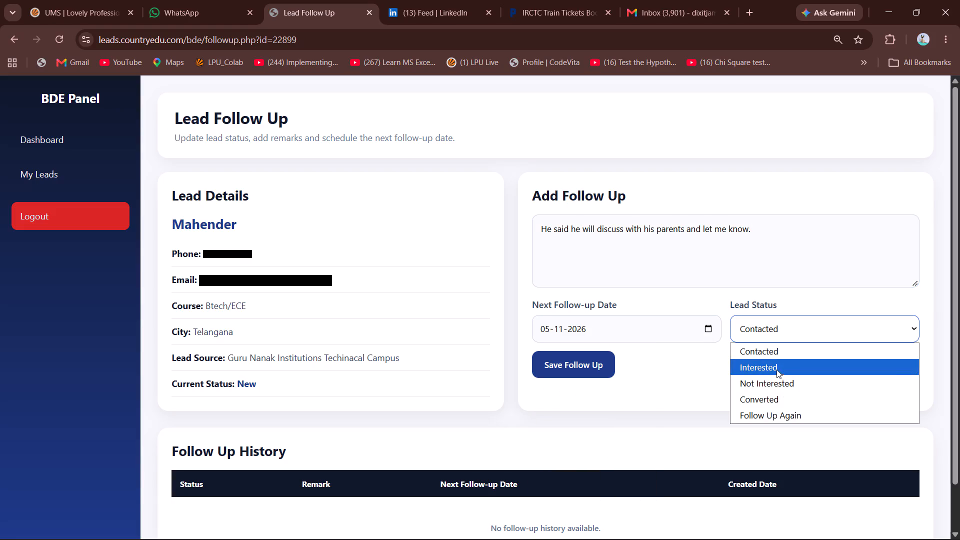
{"action": "left_click", "coordinate": [775, 373]}
{"action": "left_click", "coordinate": [571, 358]}
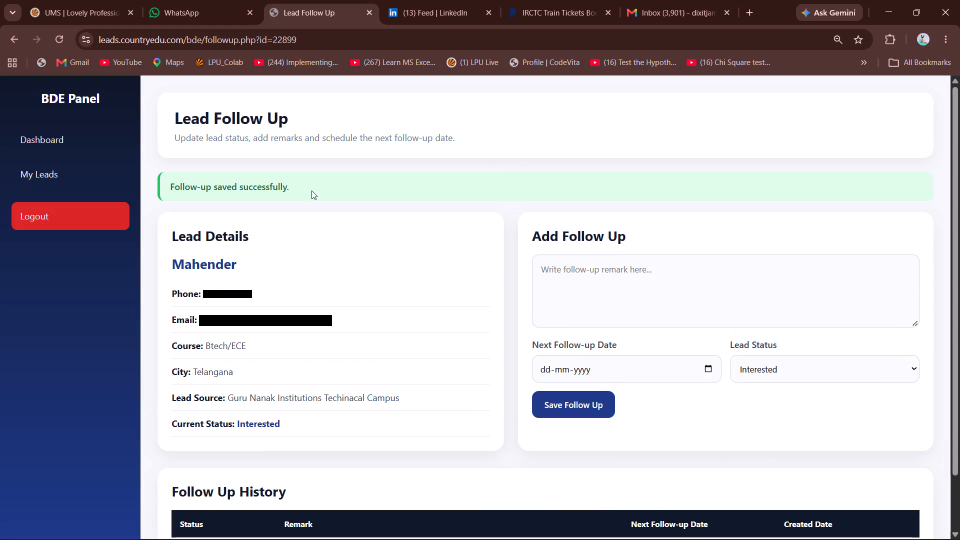
Return to the assigned leads and begin a new manual lead, entering Pr as the start of the student name.
{"action": "left_click", "coordinate": [75, 168]}
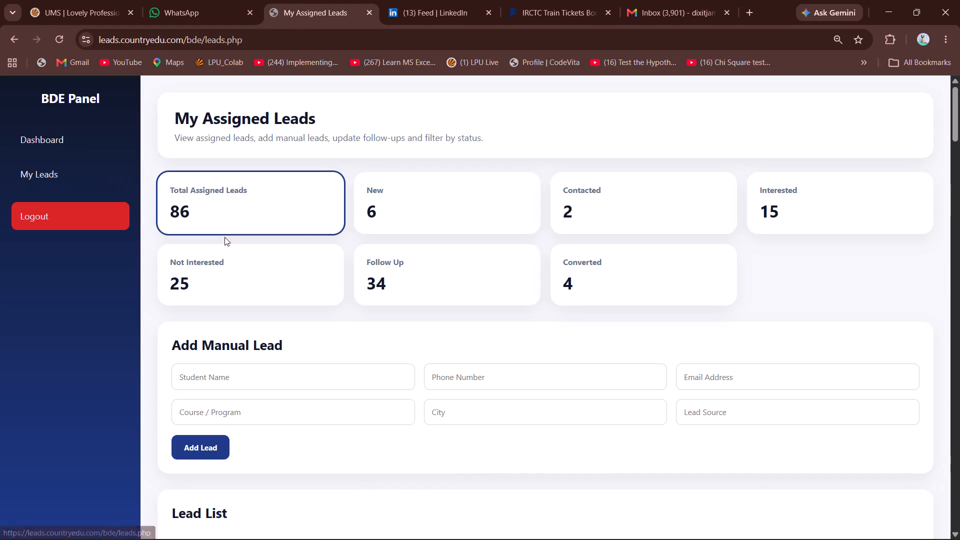
{"action": "left_click", "coordinate": [250, 360]}
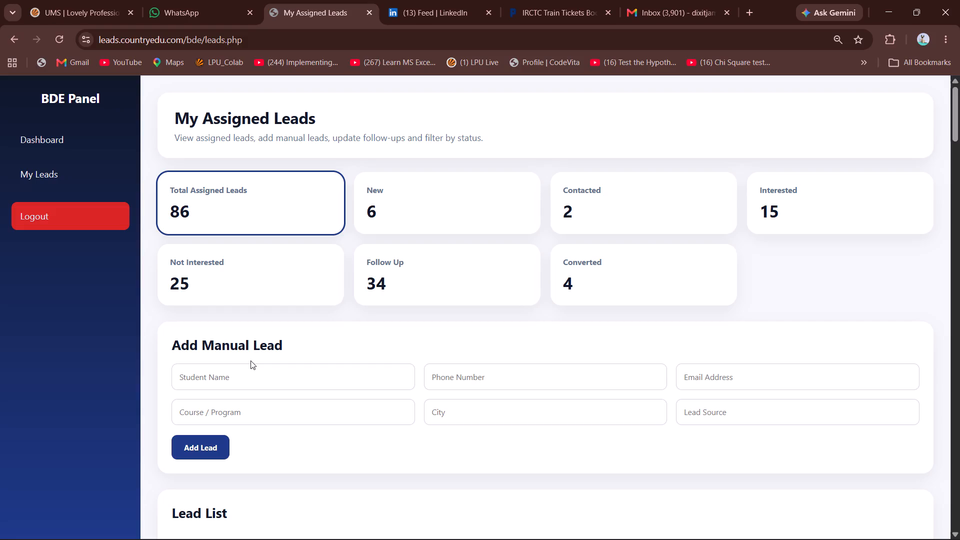
{"action": "type", "text": "Pra"}
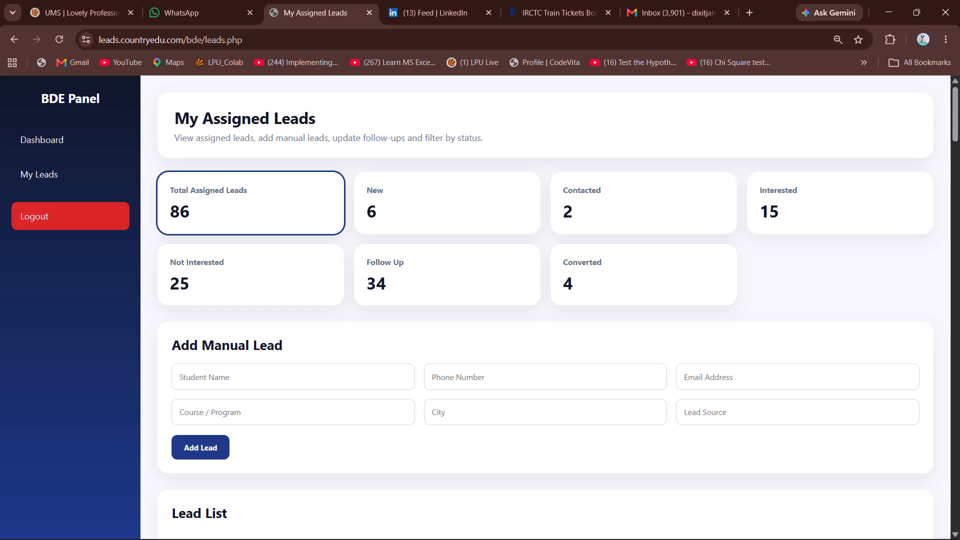
{"action": "left_click", "coordinate": [234, 371]}
{"action": "type", "text": "Pr"}
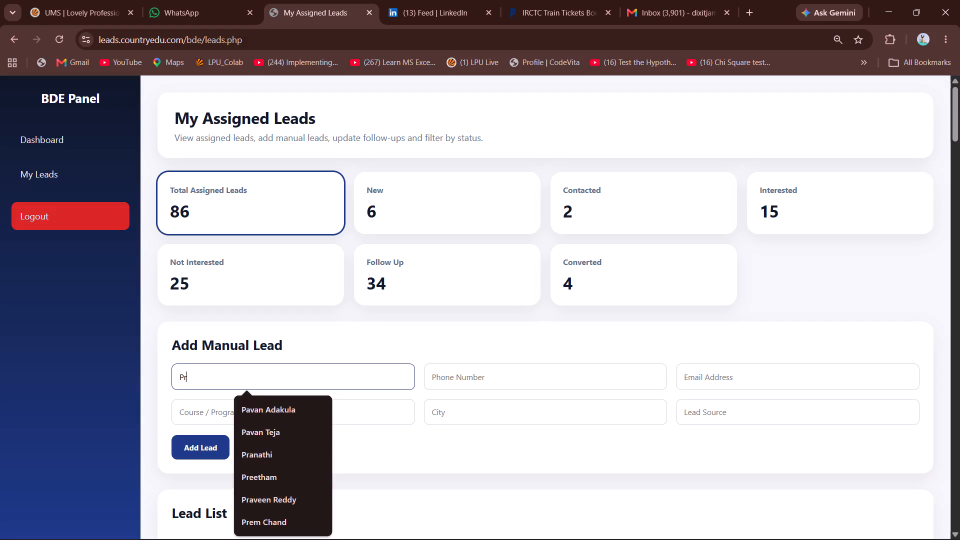
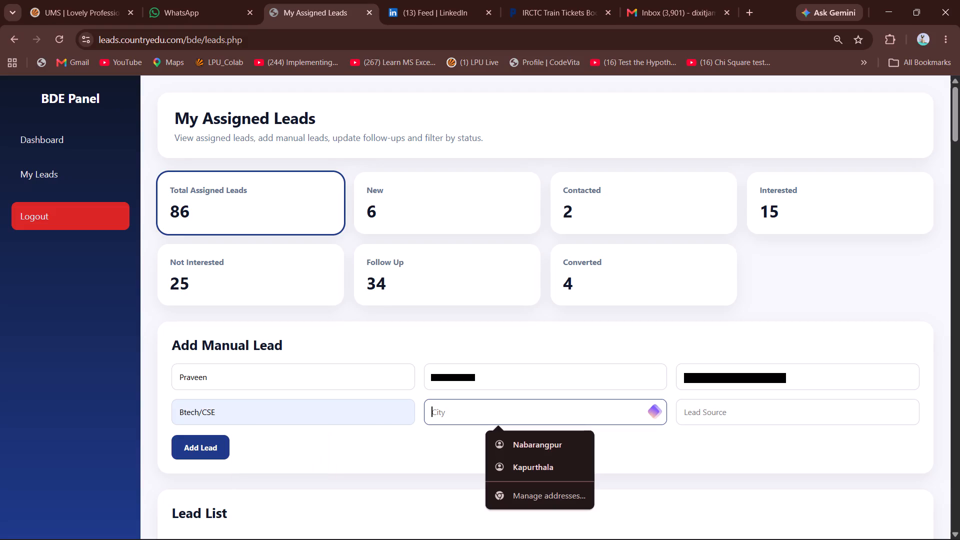
{"action": "left_click", "coordinate": [272, 417]}
{"action": "key", "text": "BackSpace"}
{"action": "key", "text": "BackSpace"}
{"action": "key", "text": "BackSpace"}
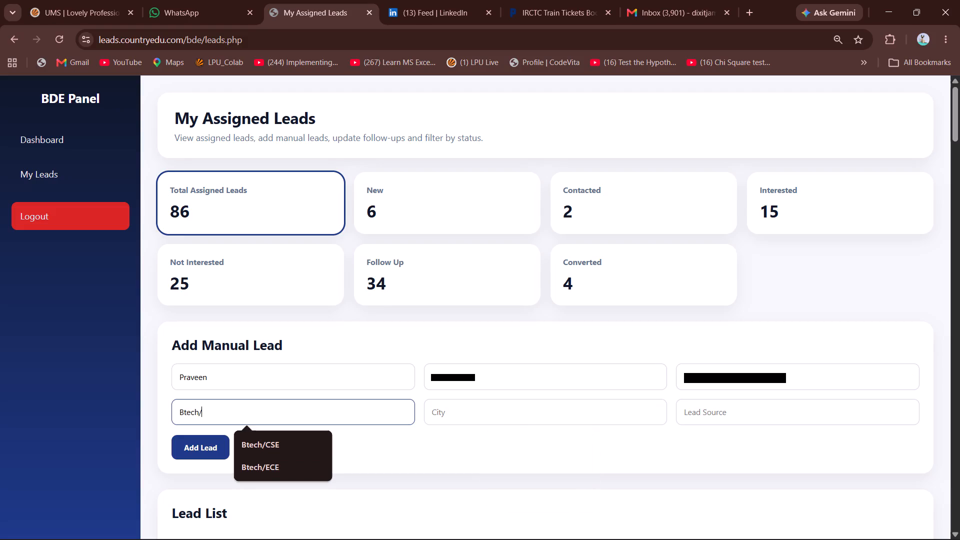
{"action": "type", "text": "EEE"}
{"action": "left_click", "coordinate": [466, 415]}
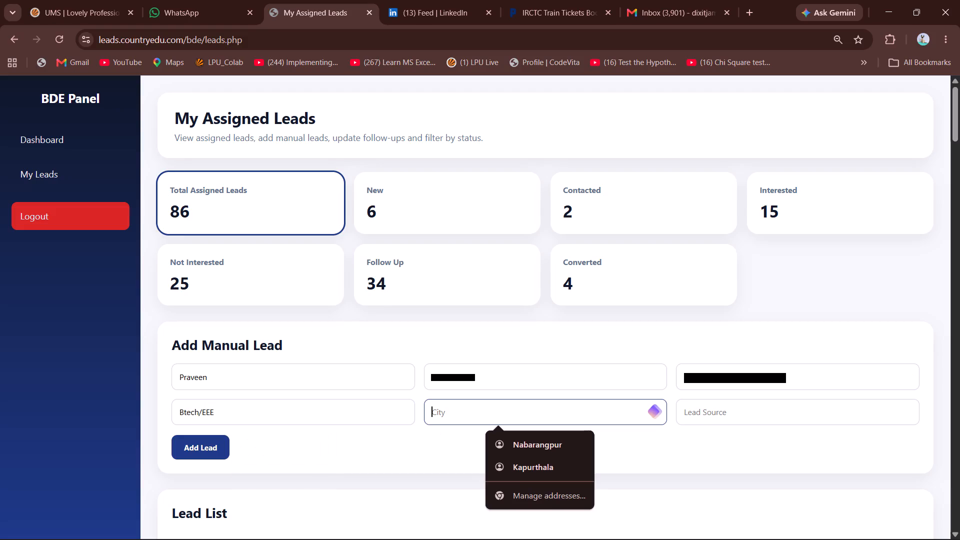
{"action": "type", "text": "Telangana"}
{"action": "left_click", "coordinate": [704, 407]}
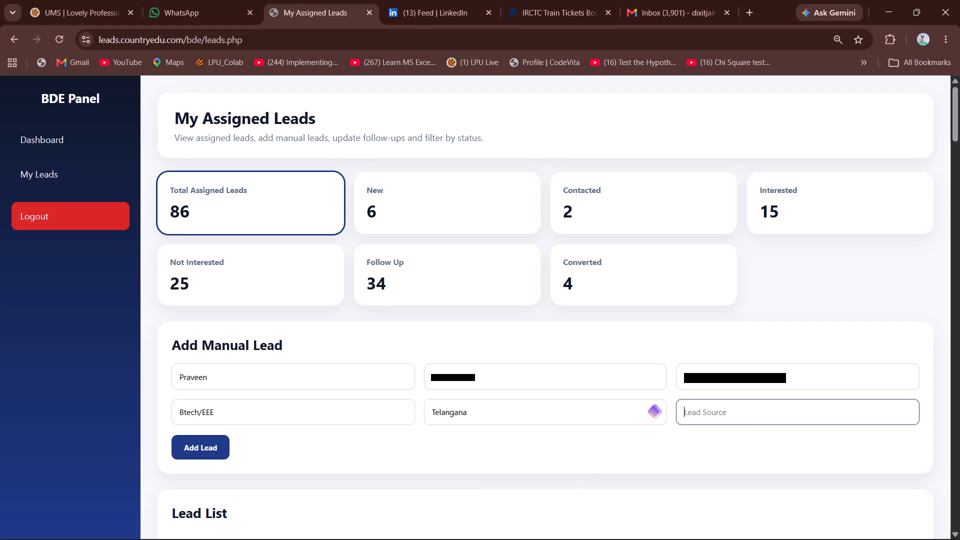
{"action": "left_click", "coordinate": [781, 437]}
{"action": "left_click", "coordinate": [179, 438]}
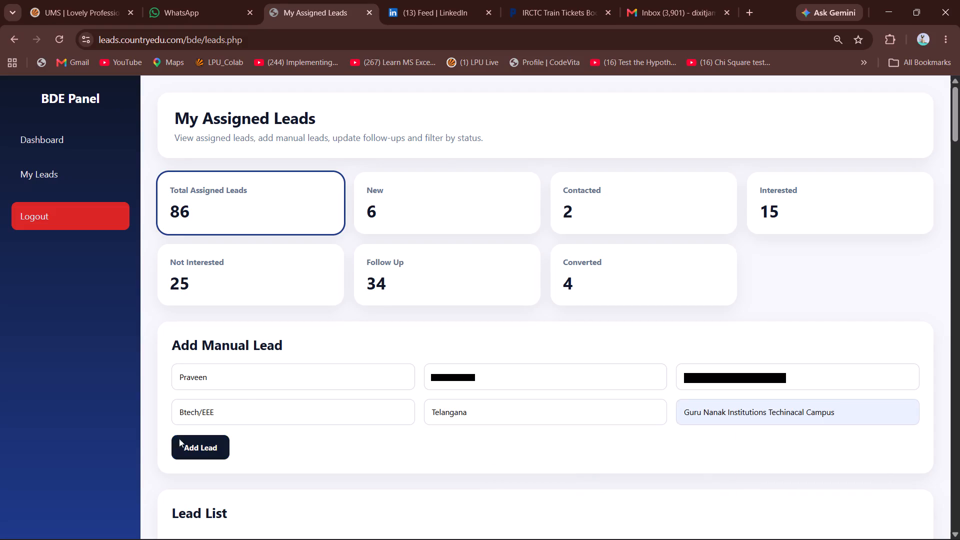
Open the follow-up form for Praveen from the lead list, ready for a remark.
{"action": "scroll", "coordinate": [463, 359], "scroll_direction": "down", "scroll_amount": 3}
{"action": "left_click", "coordinate": [901, 347]}
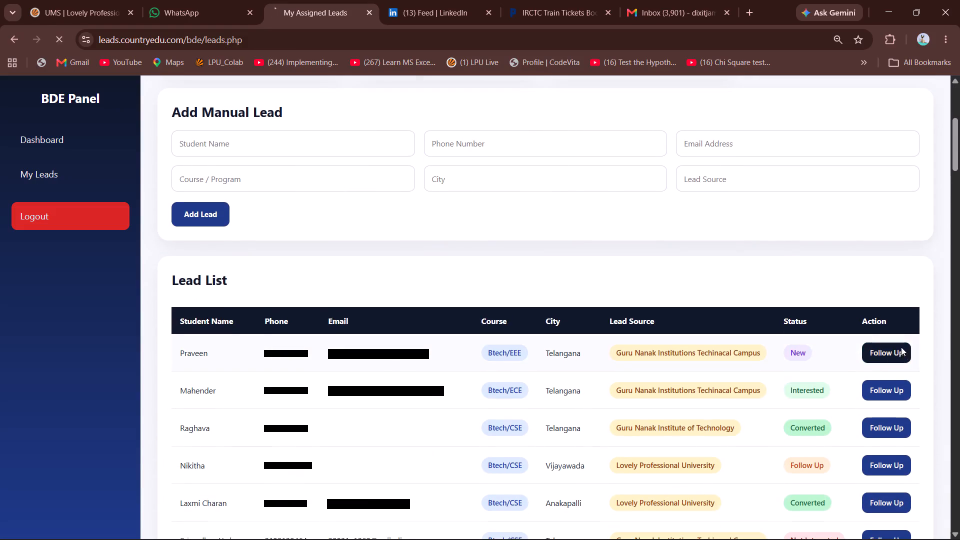
{"action": "left_click", "coordinate": [561, 247]}
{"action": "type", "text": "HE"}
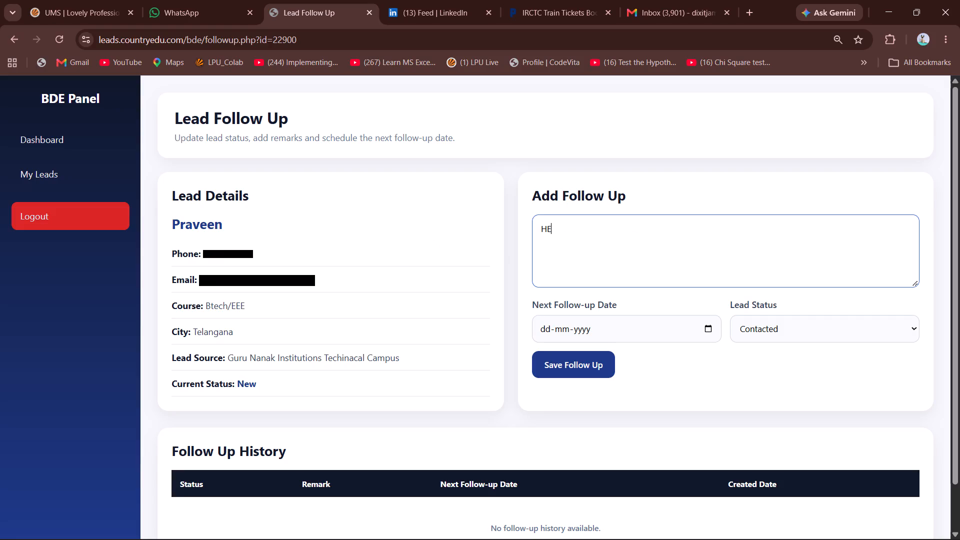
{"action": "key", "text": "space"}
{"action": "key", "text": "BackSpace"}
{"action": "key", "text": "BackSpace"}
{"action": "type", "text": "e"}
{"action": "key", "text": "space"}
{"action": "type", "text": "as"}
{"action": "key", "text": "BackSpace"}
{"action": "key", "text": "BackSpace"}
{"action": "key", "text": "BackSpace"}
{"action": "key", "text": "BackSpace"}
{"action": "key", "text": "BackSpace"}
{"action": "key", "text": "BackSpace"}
Write the follow-up remark "I had a conversation with him and he said that he is not interested any job right now.".
{"action": "type", "text": "I had a conversation with his"}
{"action": "key", "text": "BackSpace"}
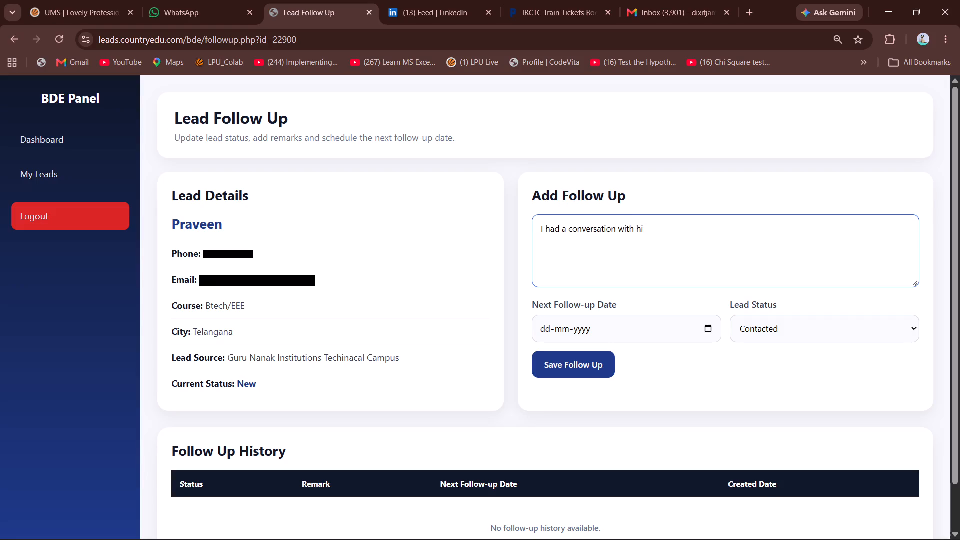
{"action": "type", "text": "m and s"}
{"action": "key", "text": "BackSpace"}
{"action": "type", "text": "he said that he is not inre"}
{"action": "key", "text": "BackSpace"}
{"action": "key", "text": "BackSpace"}
{"action": "type", "text": "re"}
{"action": "key", "text": "BackSpace"}
{"action": "key", "text": "BackSpace"}
{"action": "type", "text": "tee"}
{"action": "key", "text": "BackSpace"}
{"action": "type", "text": "rew"}
{"action": "key", "text": "BackSpace"}
{"action": "key", "text": "BackSpace"}
{"action": "key", "text": "a"}
{"action": "key", "text": "BackSpace"}
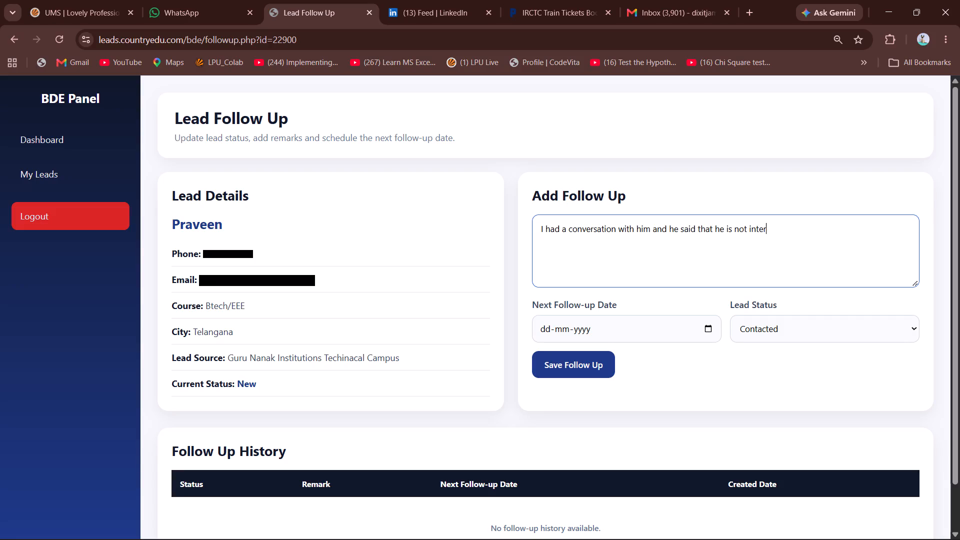
{"action": "type", "text": "ested i"}
{"action": "key", "text": "BackSpace"}
{"action": "type", "text": "an"}
{"action": "type", "text": "y job"}
{"action": "key", "text": "period"}
{"action": "key", "text": "BackSpace"}
{"action": "key", "text": "space"}
{"action": "type", "text": "right now"}
{"action": "key", "text": "period"}
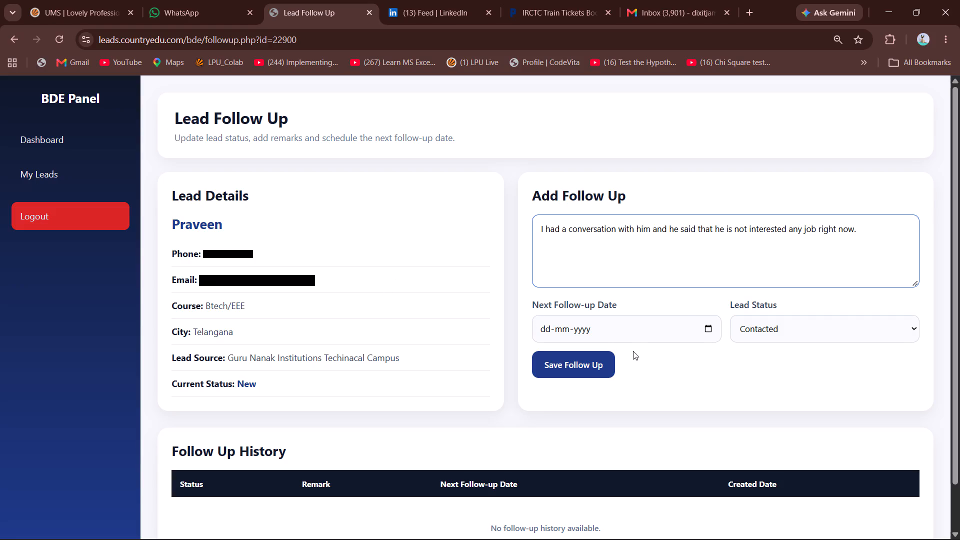
Set the next follow-up date to 05-11-2026 and the lead status to Not Interested, and save Praveen's follow-up.
{"action": "left_click", "coordinate": [712, 329]}
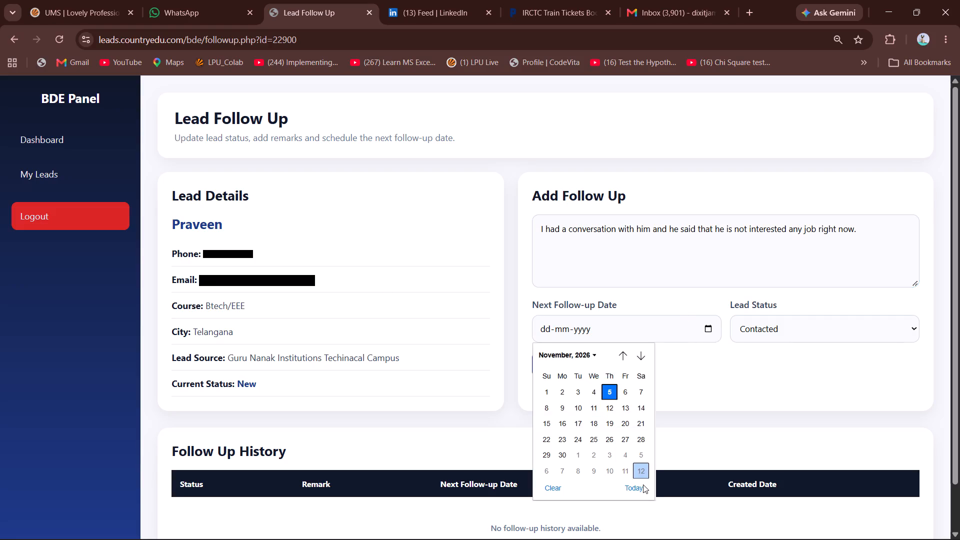
{"action": "left_click", "coordinate": [641, 486]}
{"action": "left_click", "coordinate": [790, 323]}
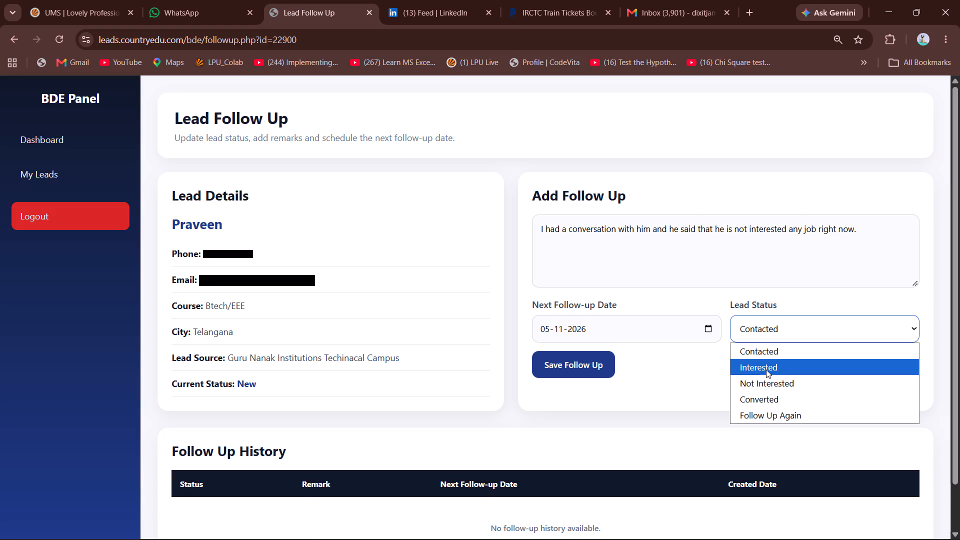
{"action": "left_click", "coordinate": [766, 369]}
{"action": "left_click", "coordinate": [816, 329]}
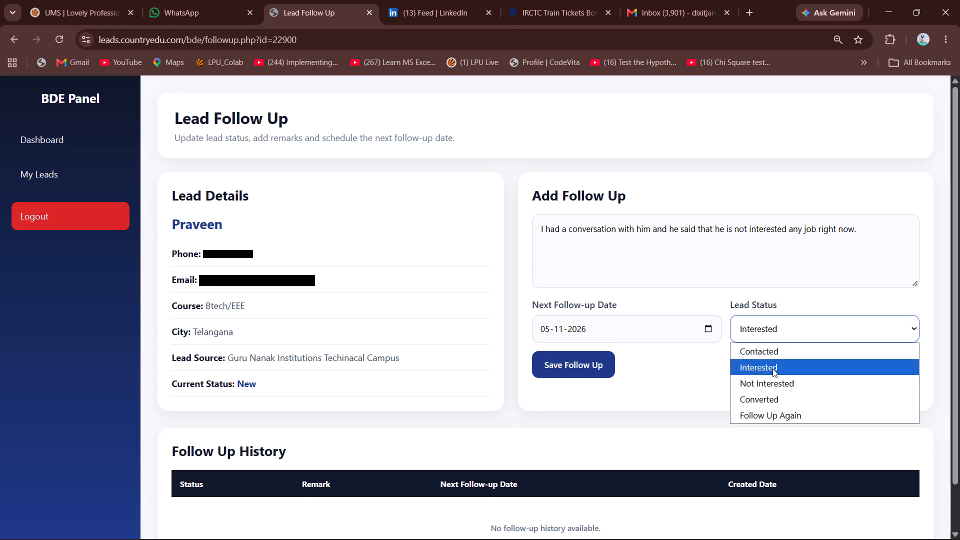
{"action": "left_click", "coordinate": [764, 389]}
{"action": "left_click", "coordinate": [586, 355]}
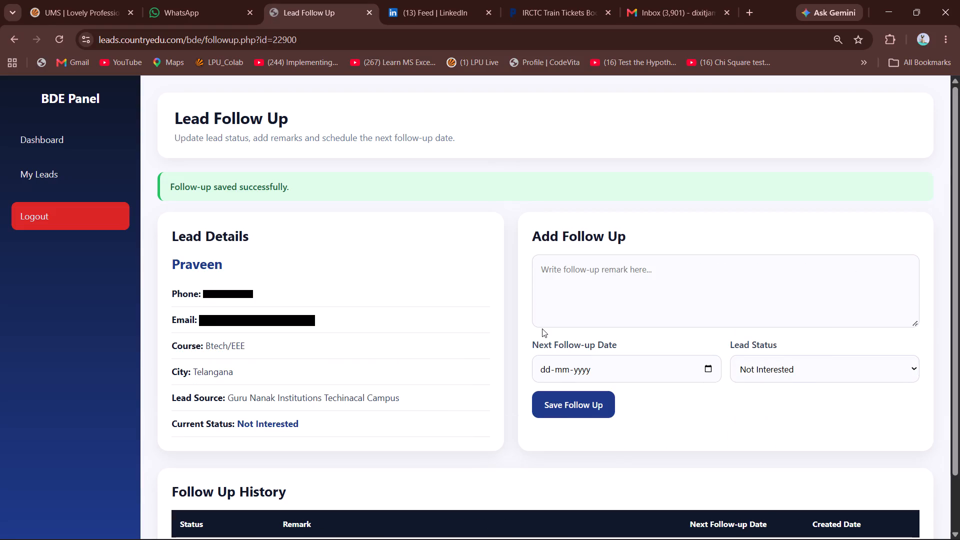
Return to the assigned leads and begin a new manual lead with the student name Naveen.
{"action": "left_click", "coordinate": [75, 170]}
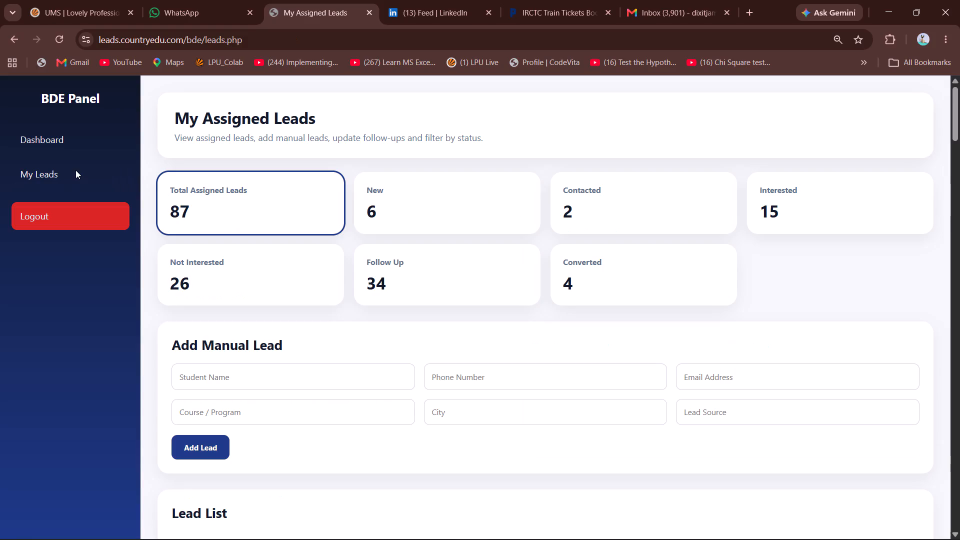
{"action": "scroll", "coordinate": [214, 318], "scroll_direction": "down", "scroll_amount": 1}
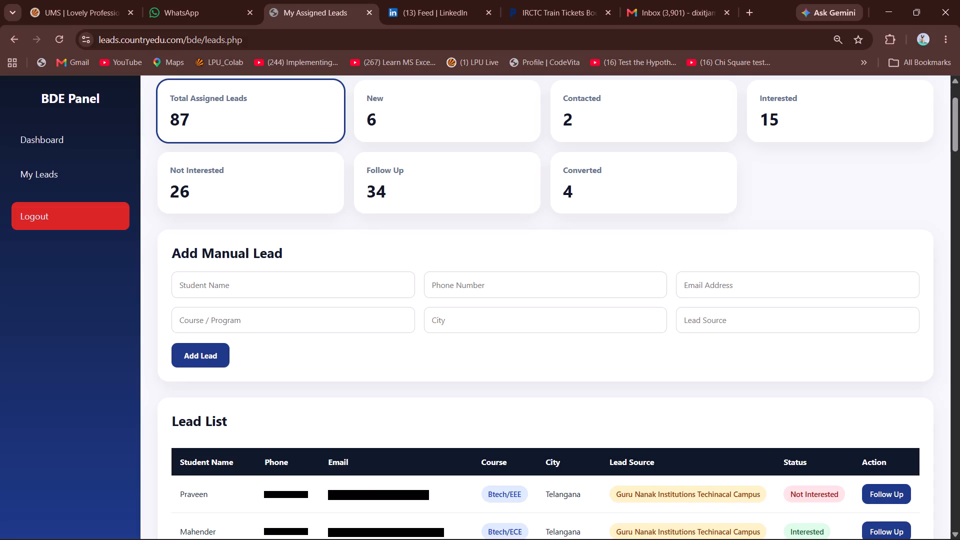
{"action": "left_click", "coordinate": [208, 286]}
{"action": "type", "text": "NAveen"}
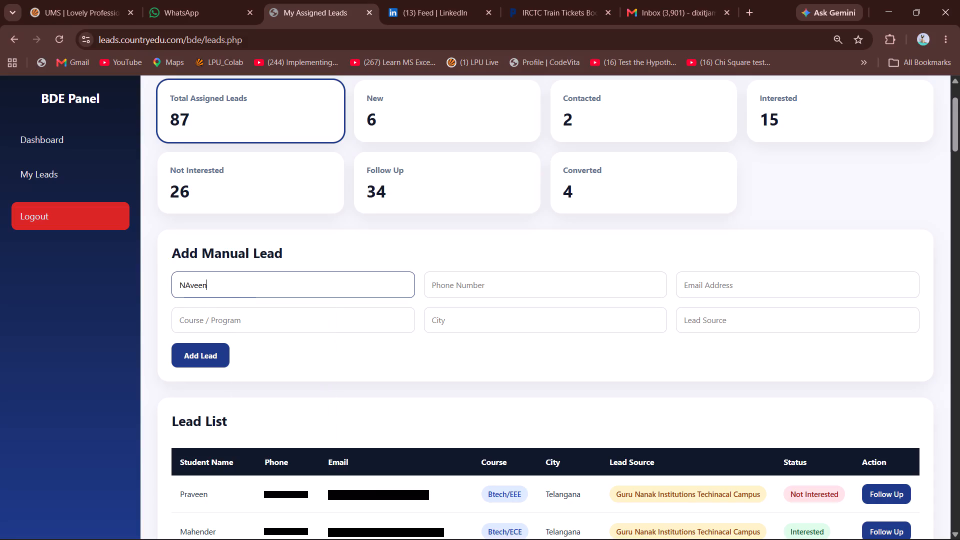
{"action": "key", "text": "BackSpace"}
{"action": "key", "text": "BackSpace"}
{"action": "key", "text": "BackSpace"}
{"action": "key", "text": "BackSpace"}
{"action": "key", "text": "BackSpace"}
{"action": "type", "text": "aveen"}
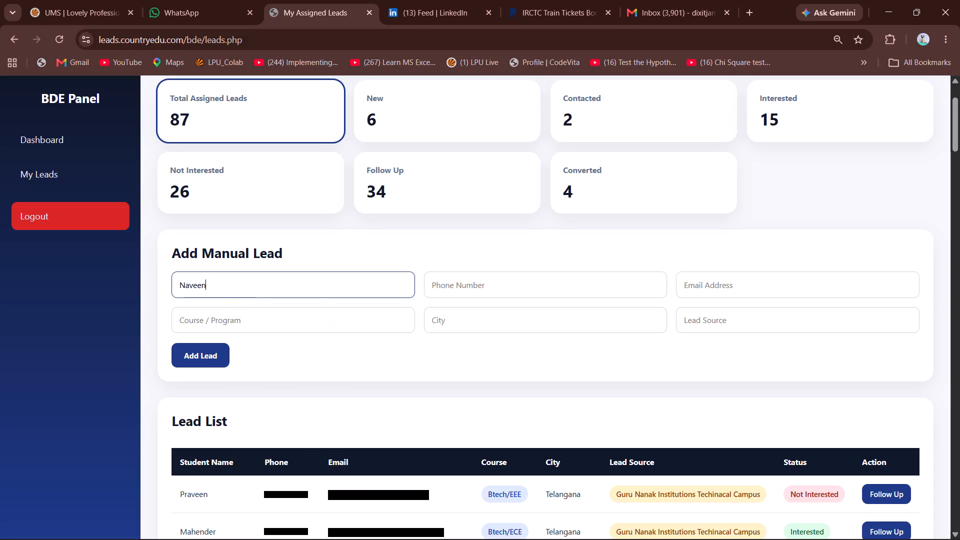
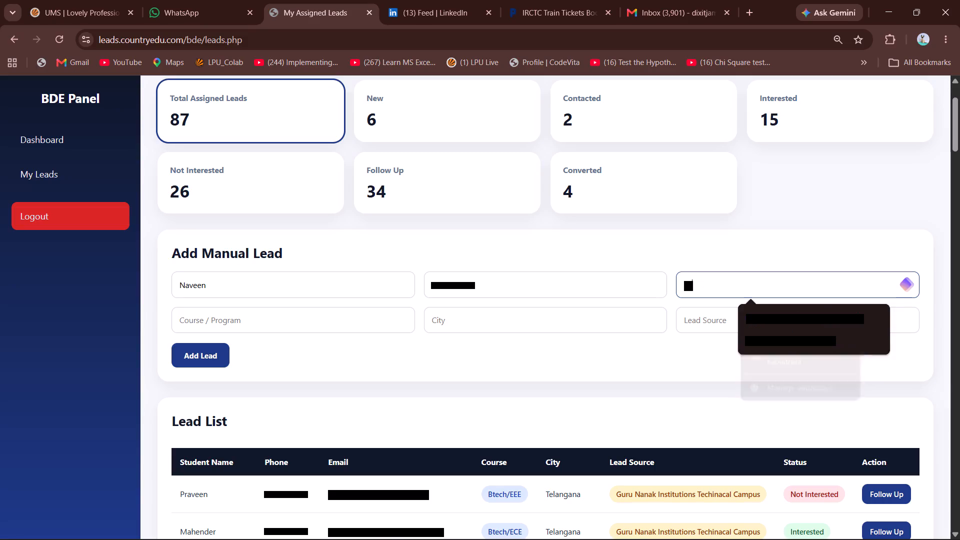
Enter the student's e-mail address for the new manual lead Naveen.
{"action": "type", "text": "veen"}
{"action": "type", "text": "dhar"}
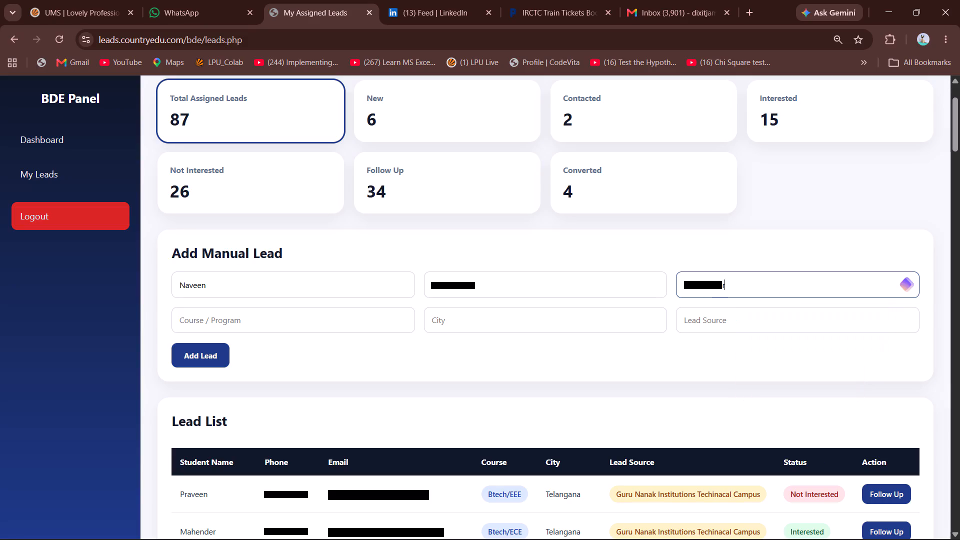
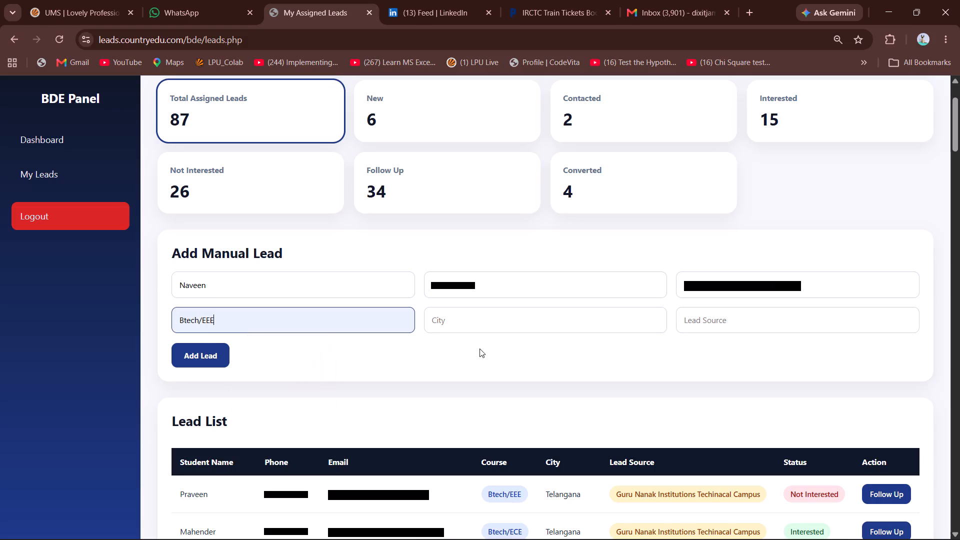
Set the city to Telangana and the lead source to Guru Nanak Institutions Techinacal Campus, and add the lead Naveen.
{"action": "left_click", "coordinate": [499, 326]}
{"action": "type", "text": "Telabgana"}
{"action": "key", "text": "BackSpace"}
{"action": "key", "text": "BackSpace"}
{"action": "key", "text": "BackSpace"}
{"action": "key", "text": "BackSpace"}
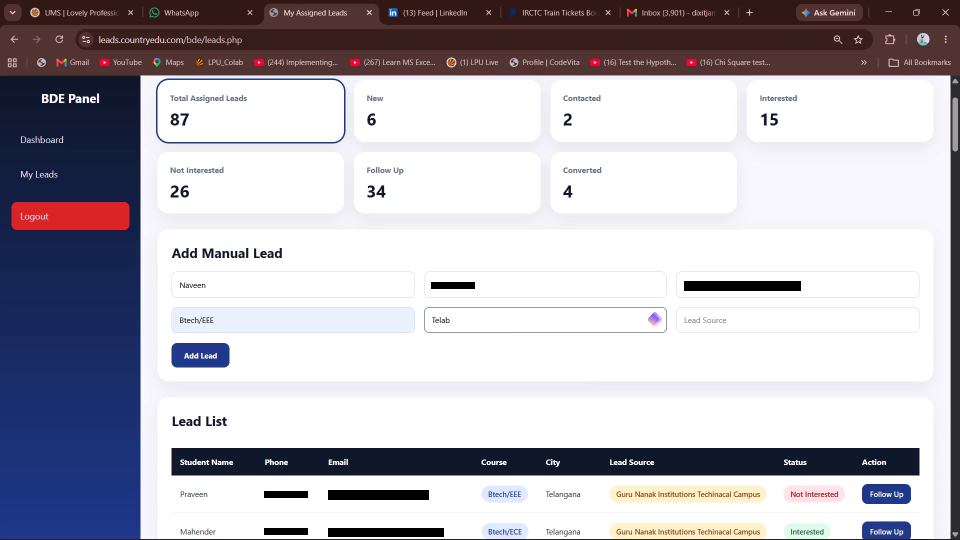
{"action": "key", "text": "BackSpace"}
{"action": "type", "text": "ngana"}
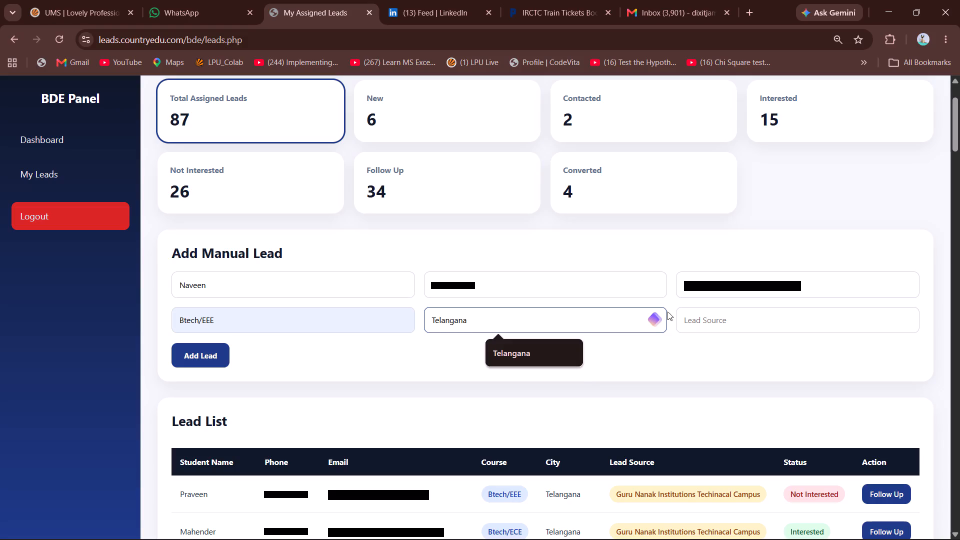
{"action": "left_click", "coordinate": [711, 318]}
{"action": "left_click", "coordinate": [790, 356]}
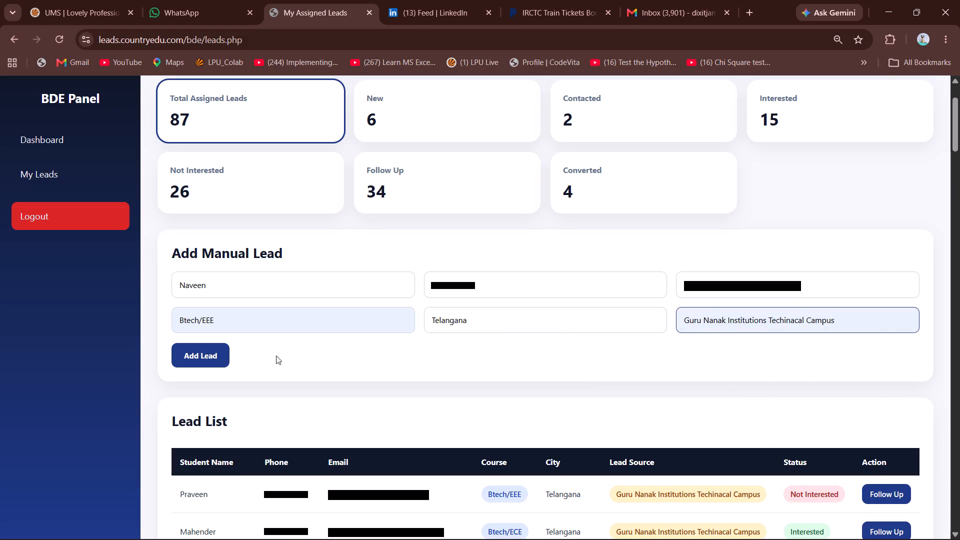
{"action": "left_click", "coordinate": [216, 355]}
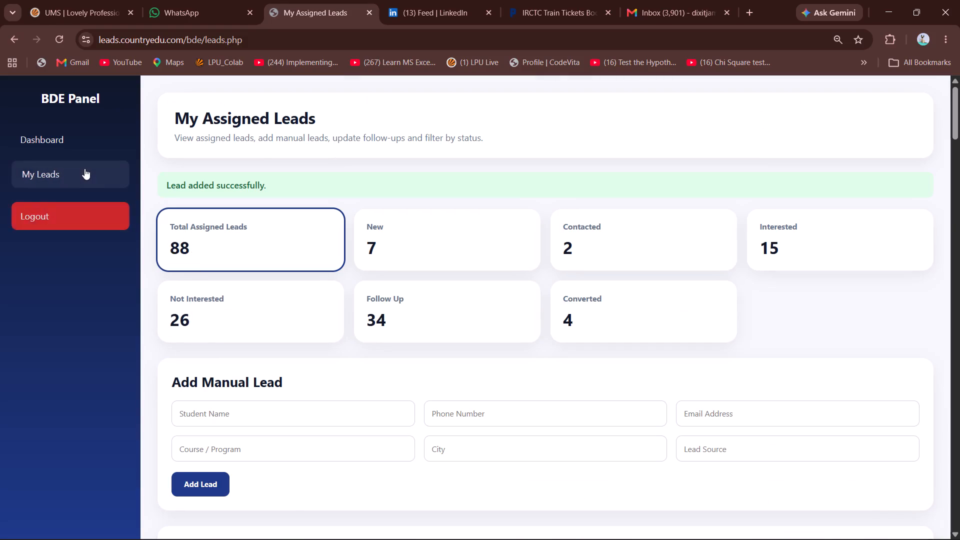
In the follow-up for Naveen's lead, write the remark "I had a conversation with him he is not interested with our oppurtunity.".
{"action": "scroll", "coordinate": [312, 407], "scroll_direction": "down", "scroll_amount": 4}
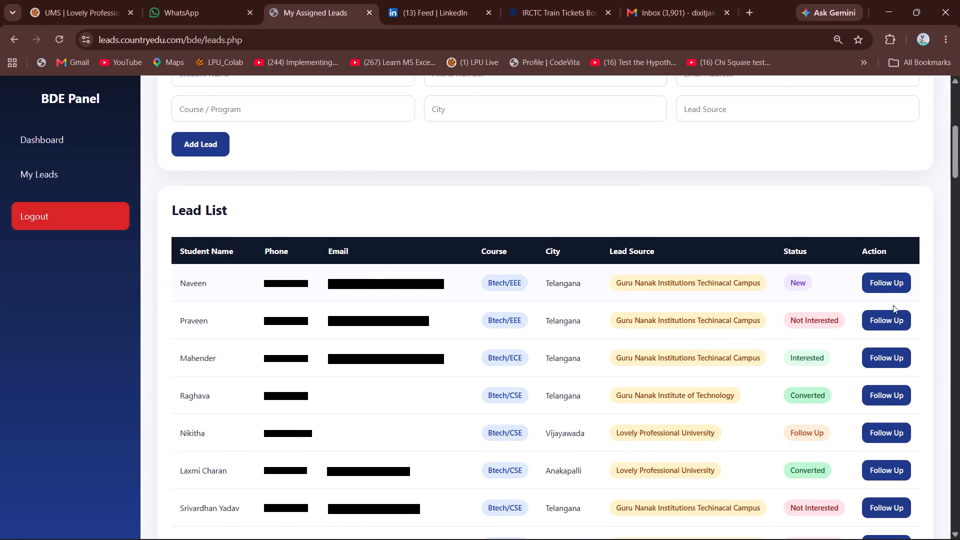
{"action": "left_click", "coordinate": [878, 279]}
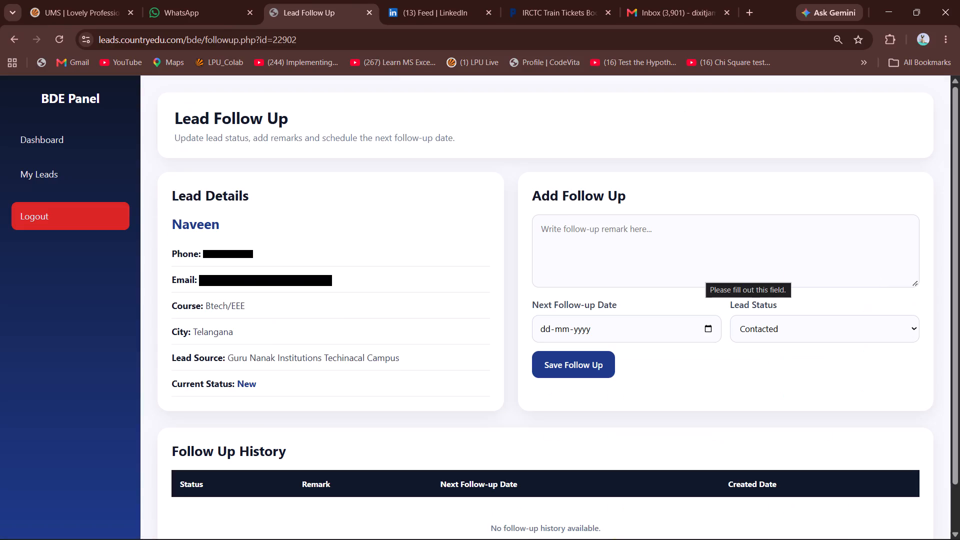
{"action": "left_click", "coordinate": [710, 251]}
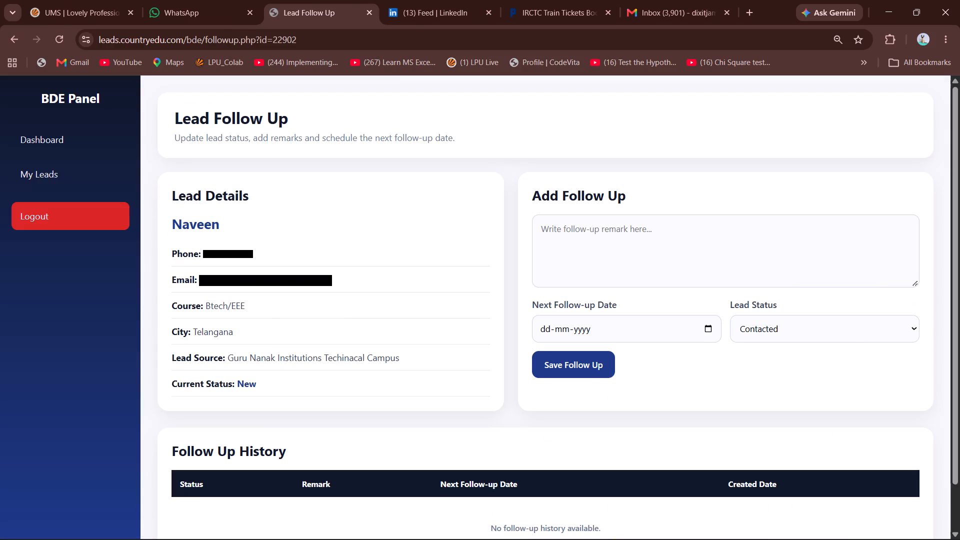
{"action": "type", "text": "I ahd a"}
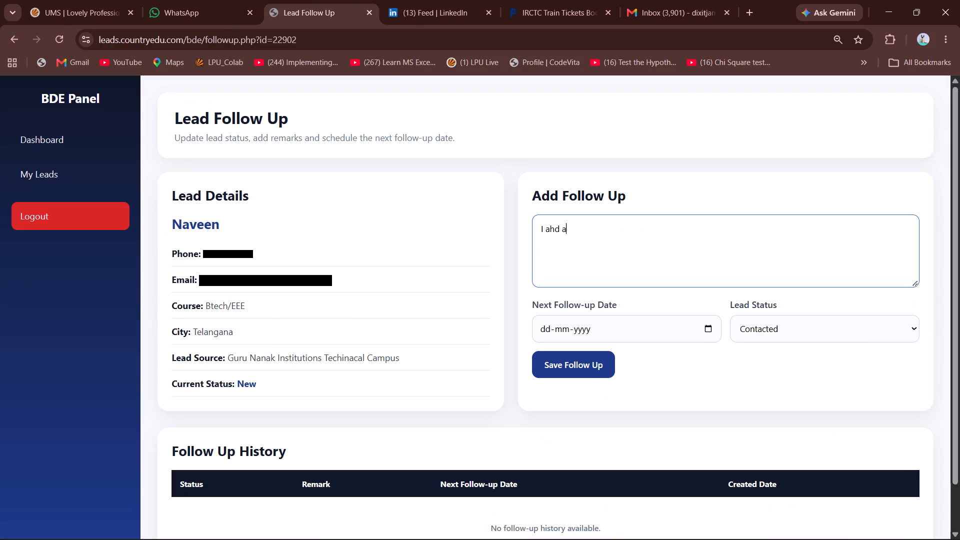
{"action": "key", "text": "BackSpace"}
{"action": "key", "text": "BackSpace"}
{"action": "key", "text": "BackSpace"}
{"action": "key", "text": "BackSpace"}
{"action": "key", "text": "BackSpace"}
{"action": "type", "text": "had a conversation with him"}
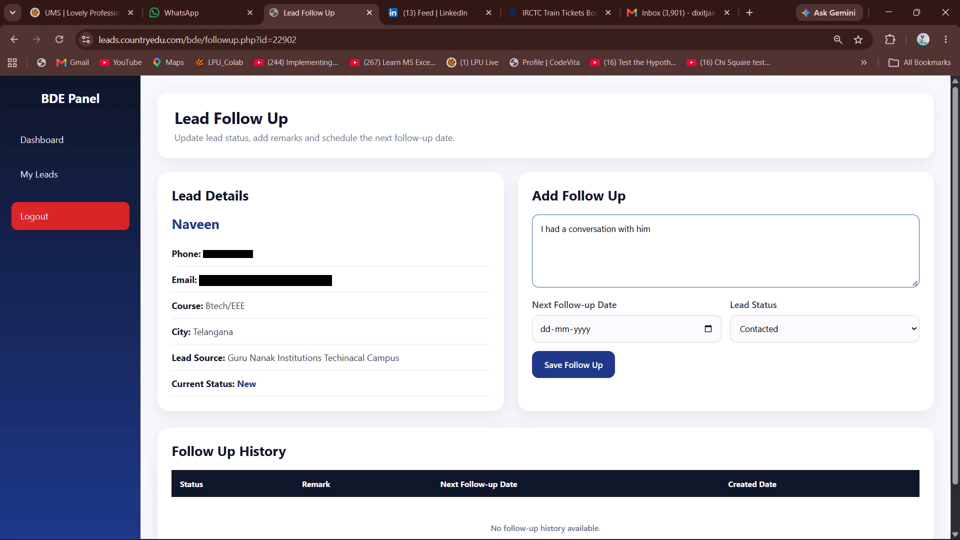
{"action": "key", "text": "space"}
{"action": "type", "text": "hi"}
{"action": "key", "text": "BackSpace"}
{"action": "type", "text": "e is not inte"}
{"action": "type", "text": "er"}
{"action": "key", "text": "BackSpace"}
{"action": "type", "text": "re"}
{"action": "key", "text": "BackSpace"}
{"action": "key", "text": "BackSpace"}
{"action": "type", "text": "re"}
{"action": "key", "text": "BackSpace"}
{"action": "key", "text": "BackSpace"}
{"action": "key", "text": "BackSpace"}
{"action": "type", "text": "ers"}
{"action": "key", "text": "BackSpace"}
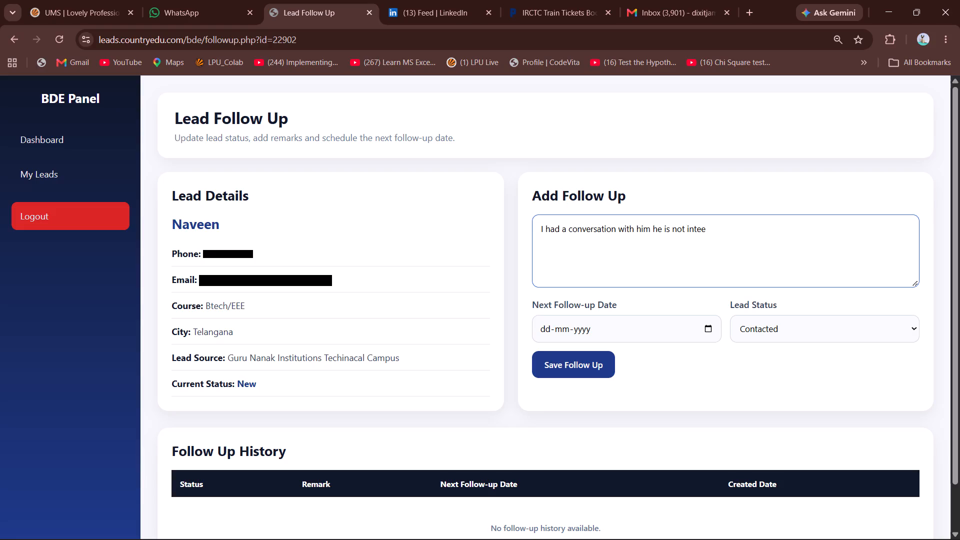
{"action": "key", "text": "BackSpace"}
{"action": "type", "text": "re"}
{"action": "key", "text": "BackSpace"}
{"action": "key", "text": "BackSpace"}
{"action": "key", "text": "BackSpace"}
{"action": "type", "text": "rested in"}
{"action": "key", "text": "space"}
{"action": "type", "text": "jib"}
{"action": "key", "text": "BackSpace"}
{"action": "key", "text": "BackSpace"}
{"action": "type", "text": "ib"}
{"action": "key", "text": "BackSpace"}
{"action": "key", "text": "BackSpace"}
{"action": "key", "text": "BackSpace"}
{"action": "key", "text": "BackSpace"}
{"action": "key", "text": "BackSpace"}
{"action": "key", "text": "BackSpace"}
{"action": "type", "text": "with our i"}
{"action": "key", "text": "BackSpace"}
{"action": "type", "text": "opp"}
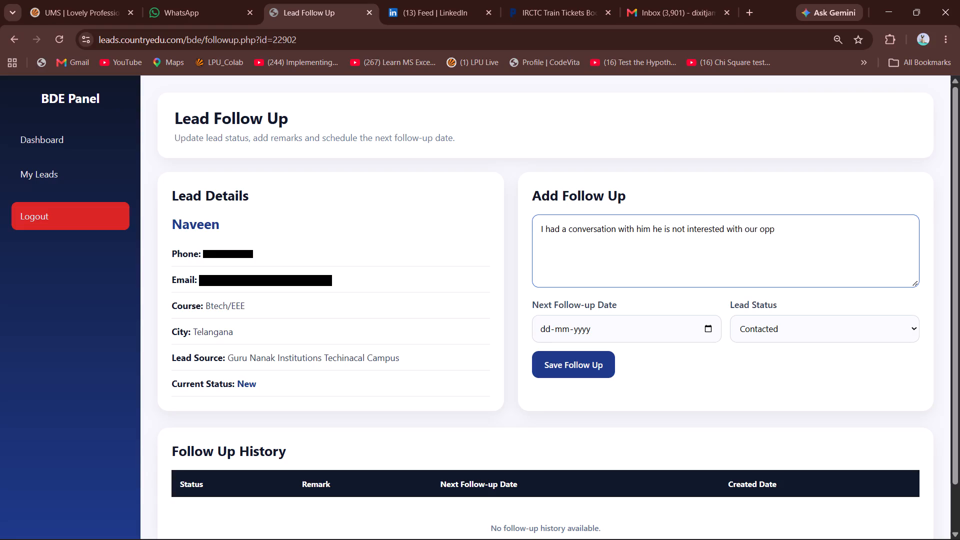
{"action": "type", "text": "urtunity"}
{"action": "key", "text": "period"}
Set Naveen's next follow-up date to today, 05-11-2026, and the lead status to Not Interested, and save the follow-up.
{"action": "left_click", "coordinate": [711, 329]}
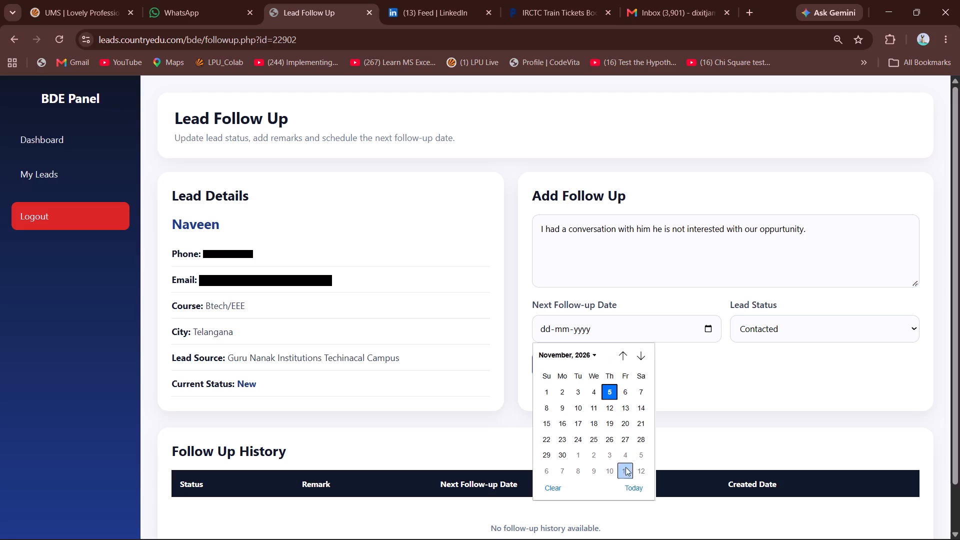
{"action": "left_click", "coordinate": [630, 484]}
{"action": "left_click", "coordinate": [802, 337]}
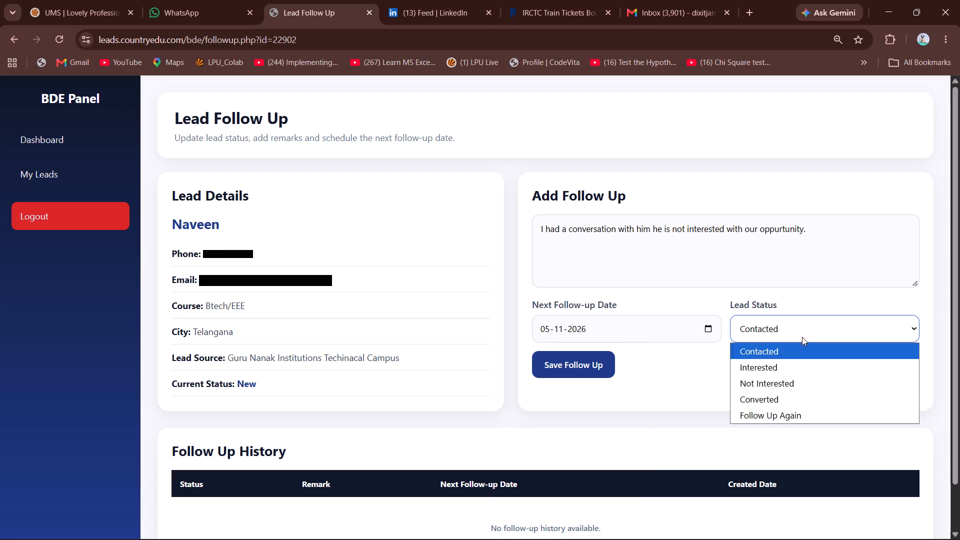
{"action": "left_click", "coordinate": [771, 385]}
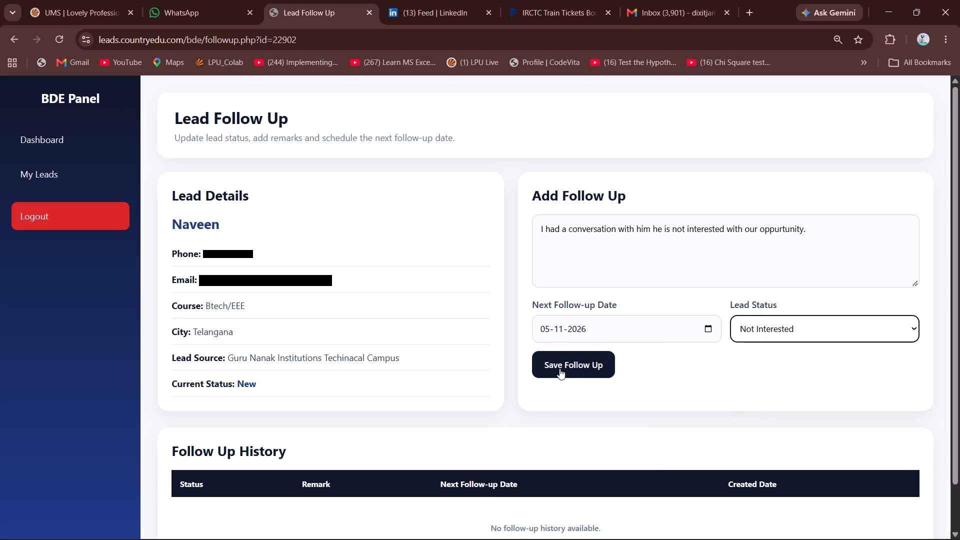
{"action": "left_click", "coordinate": [559, 368]}
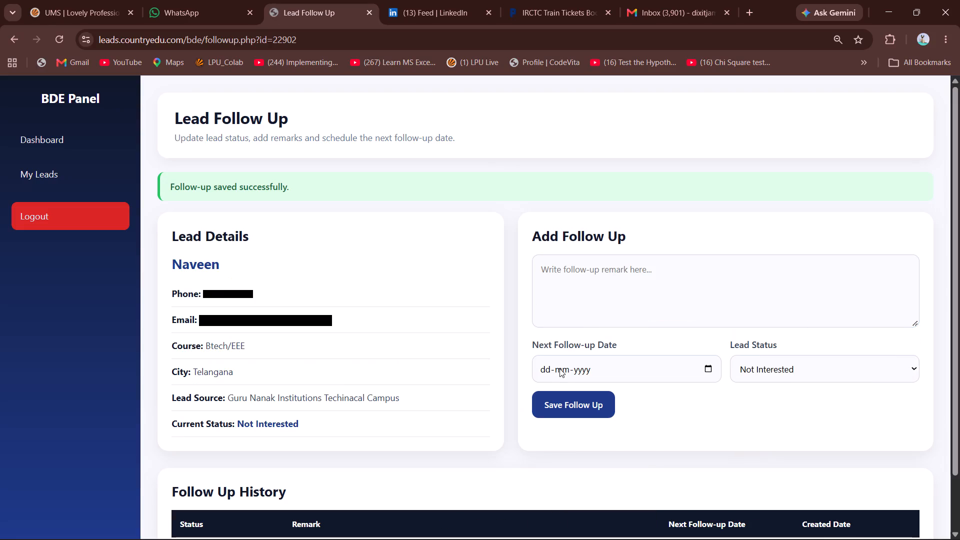
Return to the assigned leads and start a new manual lead with the student name Sathwik and the student's phone number.
{"action": "left_click", "coordinate": [85, 180]}
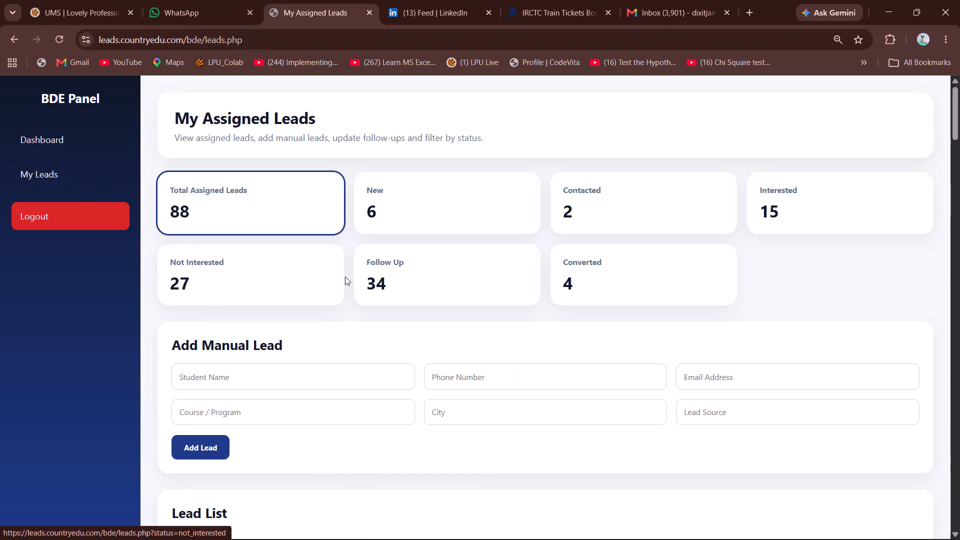
{"action": "left_click", "coordinate": [265, 362]}
{"action": "left_click", "coordinate": [264, 368]}
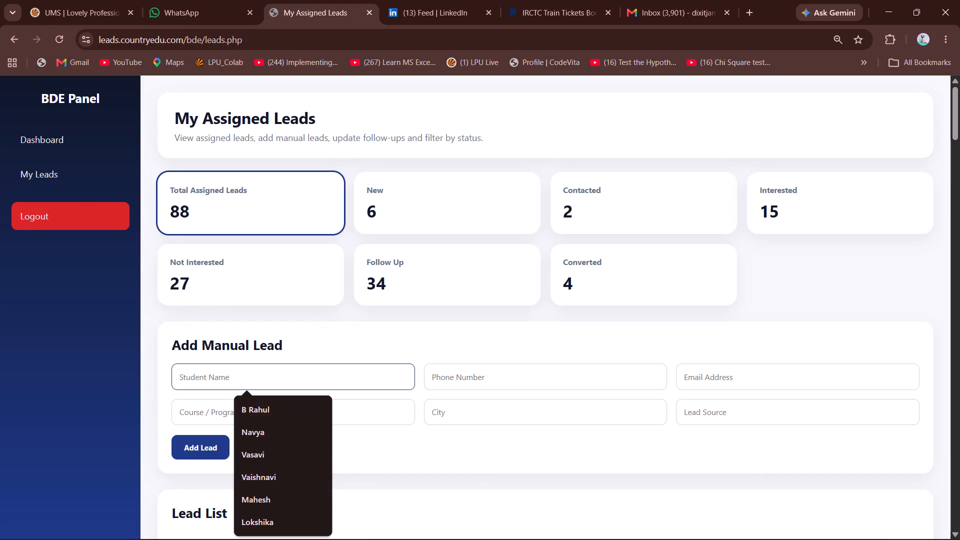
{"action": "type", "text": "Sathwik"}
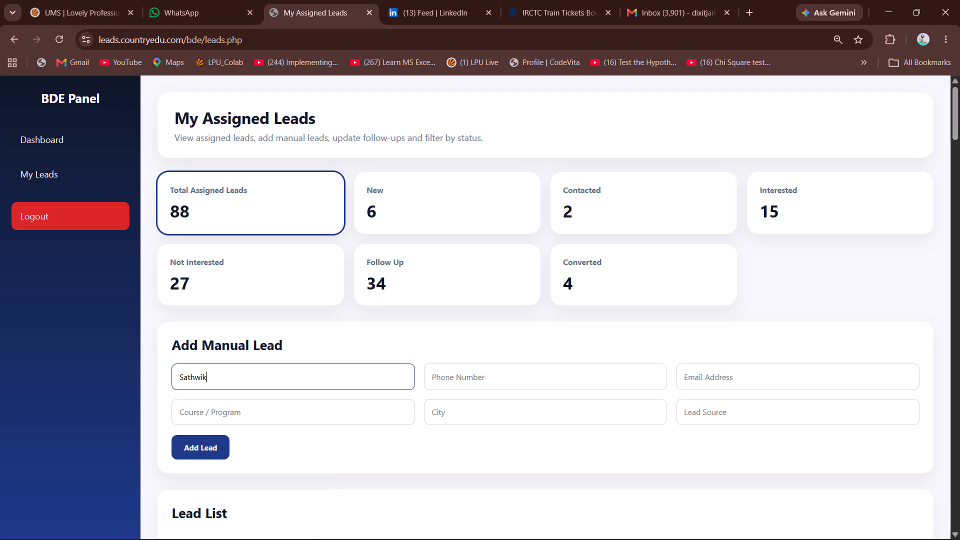
{"action": "left_click", "coordinate": [476, 370]}
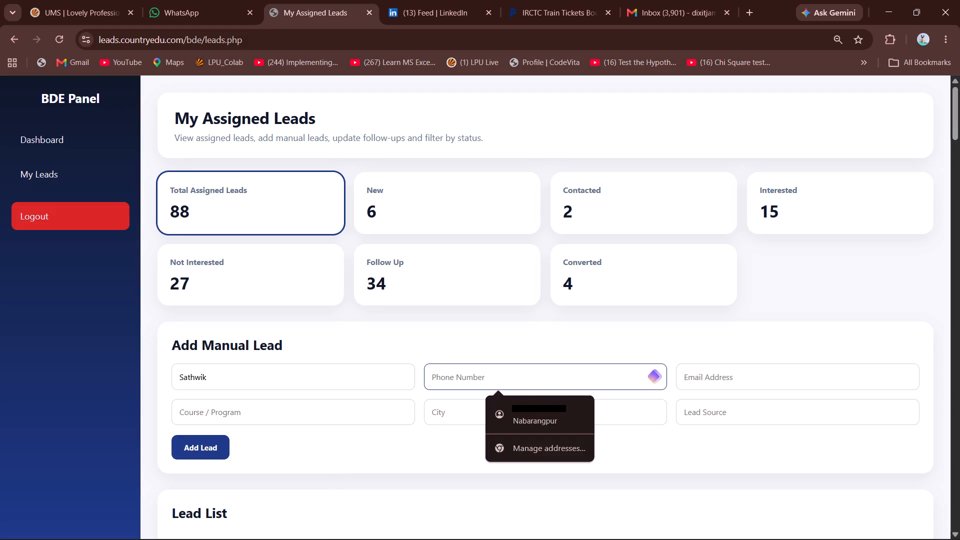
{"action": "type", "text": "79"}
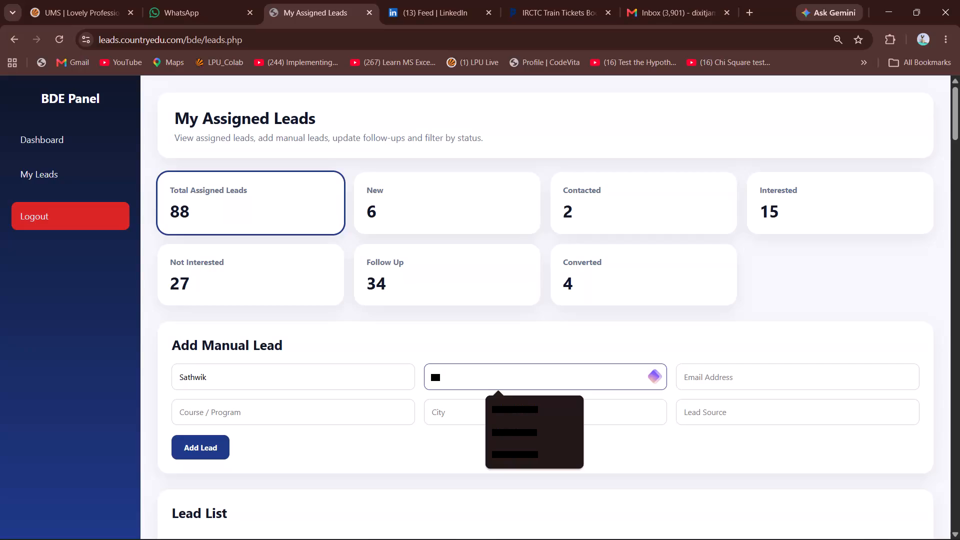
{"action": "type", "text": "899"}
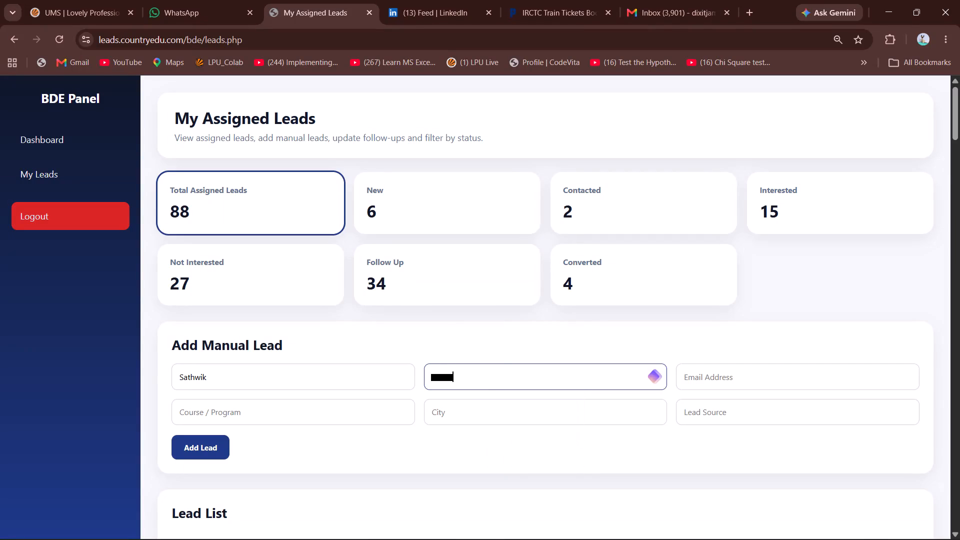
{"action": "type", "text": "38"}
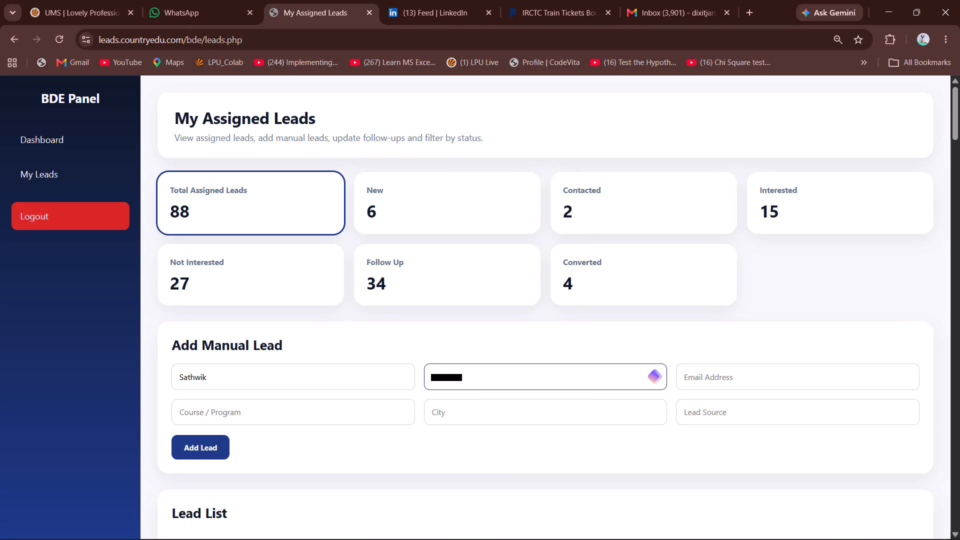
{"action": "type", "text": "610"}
Enter the student's e-mail address for the new manual lead Sathwik.
{"action": "left_click", "coordinate": [767, 381]}
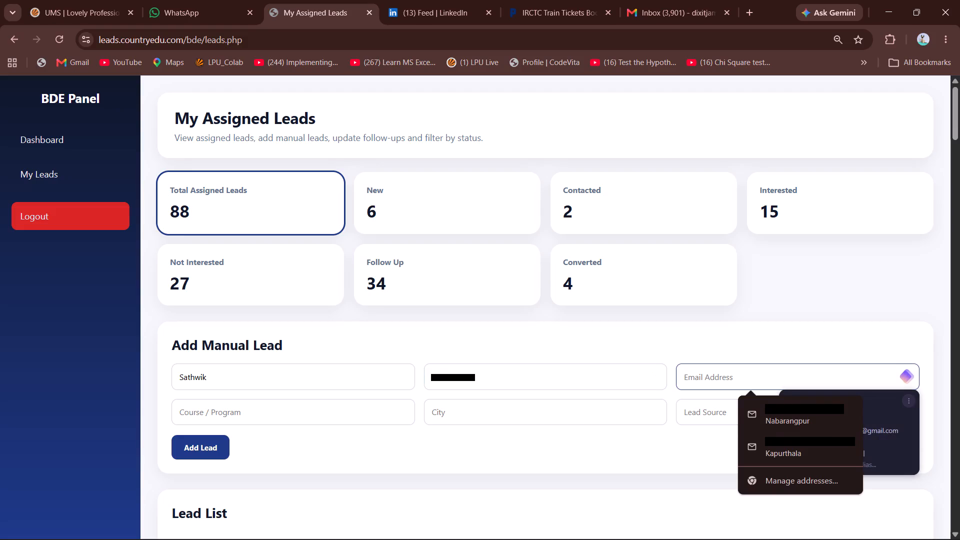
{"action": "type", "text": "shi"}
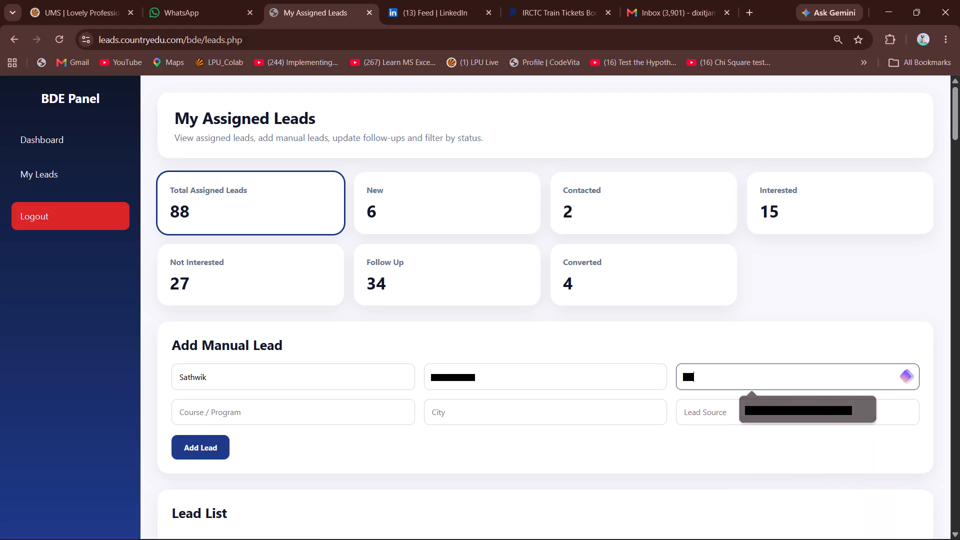
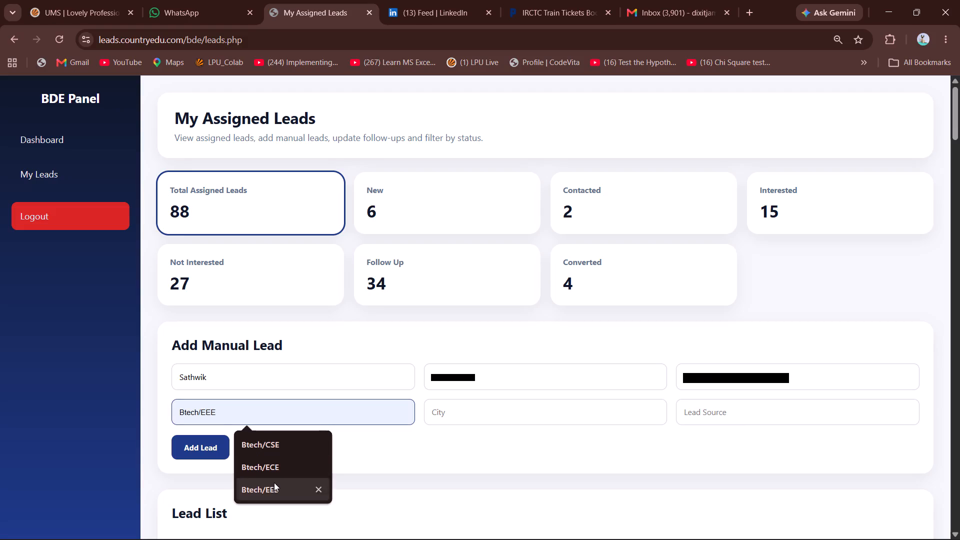
Set the course of Sathwik's manual lead to Btech/EEE and the city to Telangana.
{"action": "left_click", "coordinate": [274, 482]}
{"action": "left_click", "coordinate": [503, 398]}
{"action": "left_click", "coordinate": [497, 406]}
{"action": "type", "text": "Teka"}
{"action": "key", "text": "BackSpace"}
{"action": "key", "text": "BackSpace"}
{"action": "type", "text": "klan"}
{"action": "key", "text": "BackSpace"}
{"action": "key", "text": "BackSpace"}
{"action": "key", "text": "BackSpace"}
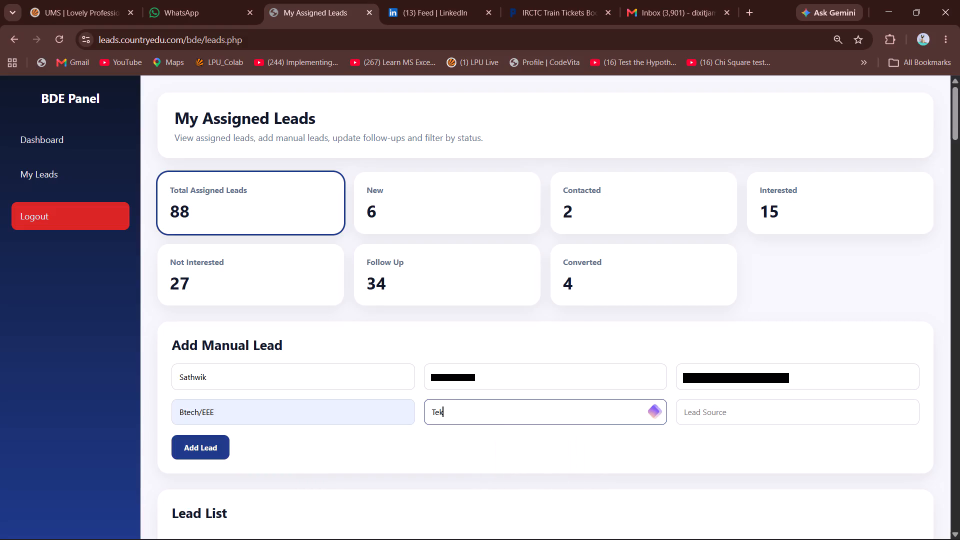
{"action": "key", "text": "BackSpace"}
{"action": "type", "text": "langana"}
Set Sathwik's lead source to Guru Nanak Institutions Techinacal Campus and add the lead.
{"action": "left_click", "coordinate": [718, 413]}
{"action": "left_click", "coordinate": [829, 441]}
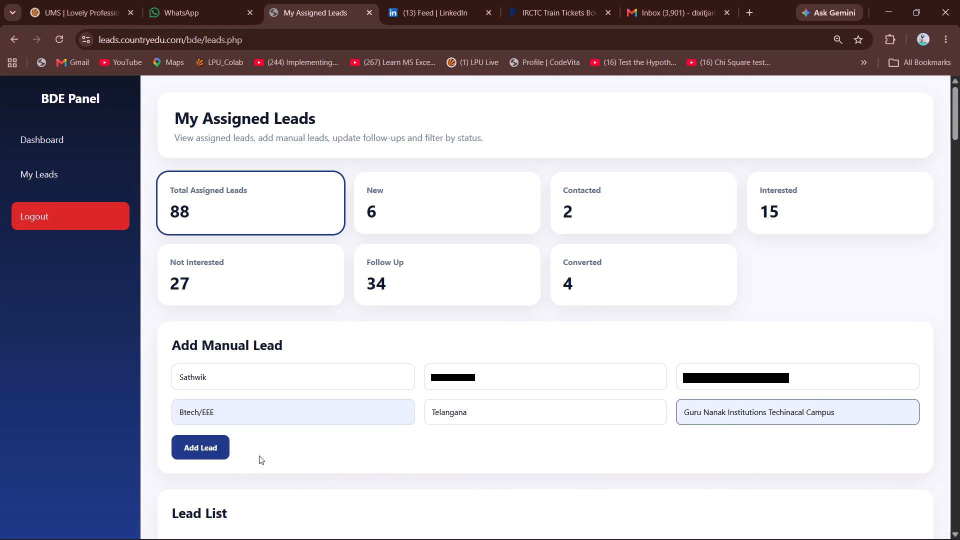
{"action": "left_click", "coordinate": [216, 445]}
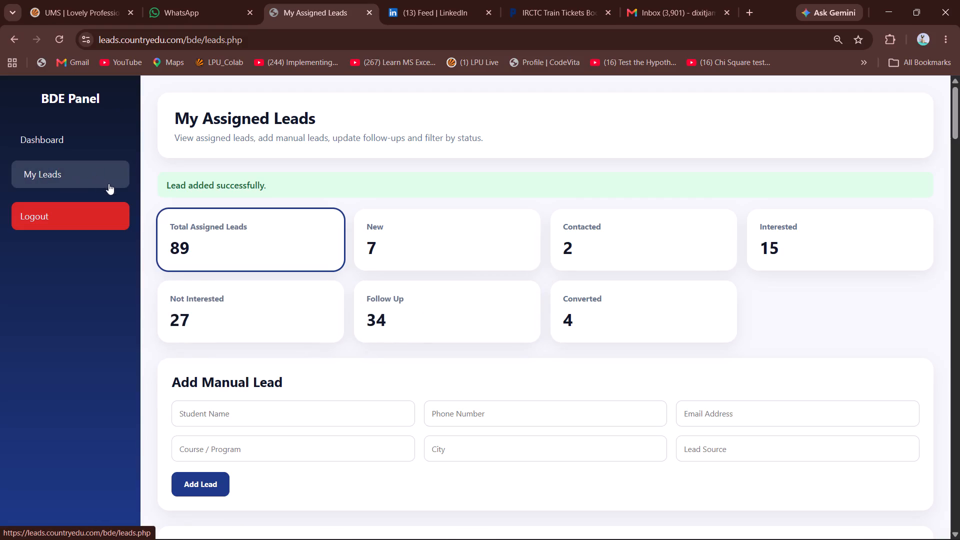
Open the follow-up for Sathwik's lead in the lead list.
{"action": "scroll", "coordinate": [334, 405], "scroll_direction": "down", "scroll_amount": 6}
{"action": "scroll", "coordinate": [528, 267], "scroll_direction": "up", "scroll_amount": 2}
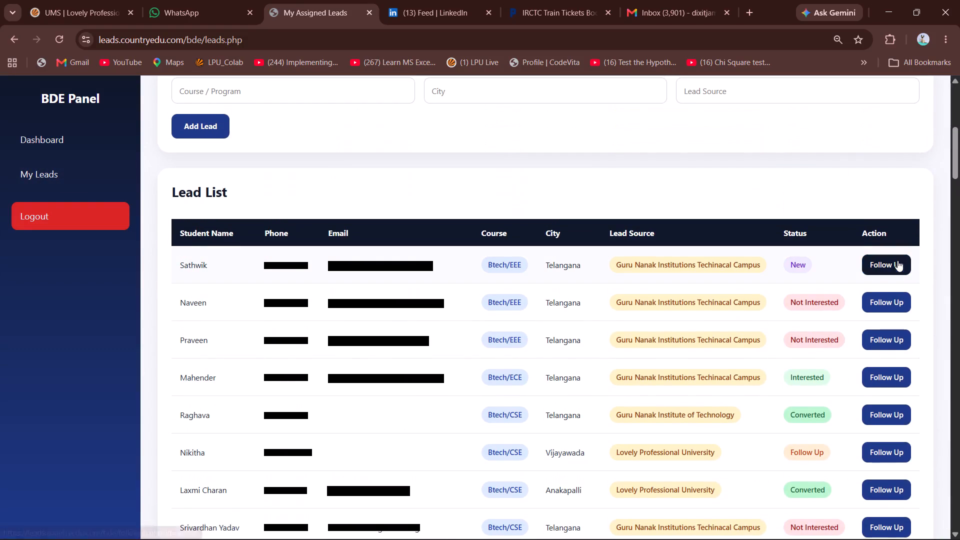
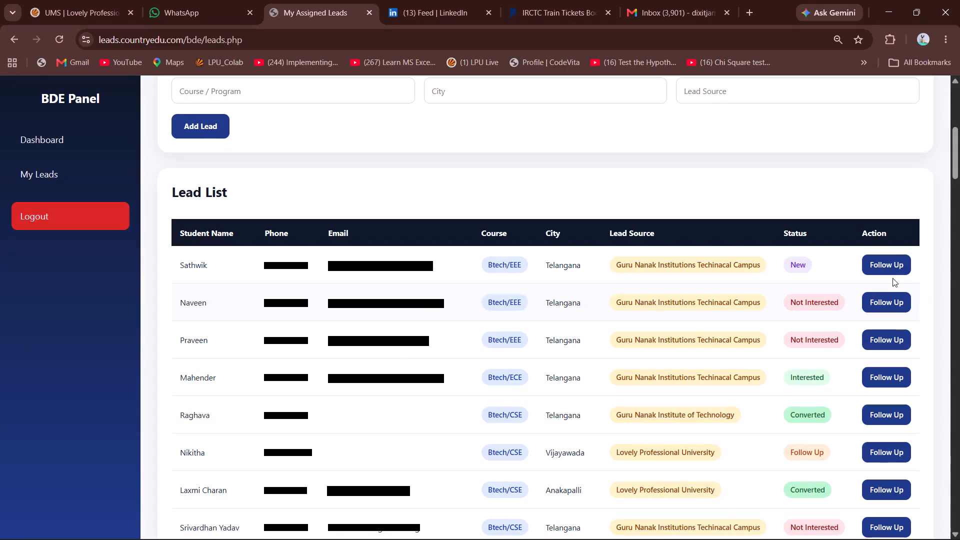
Begin Sathwik's follow-up remark with "He had not interest in any oppurtunity right now".
{"action": "left_click", "coordinate": [884, 268]}
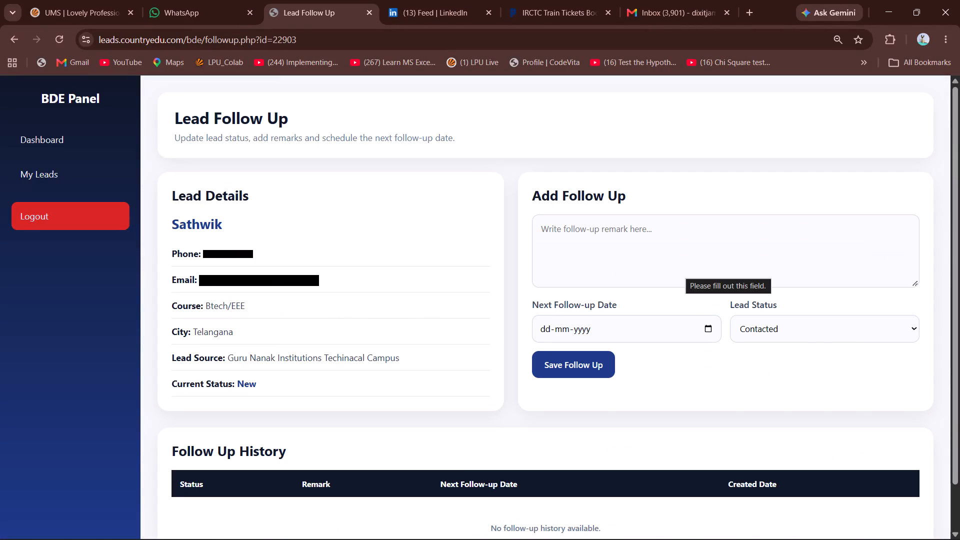
{"action": "left_click", "coordinate": [660, 248]}
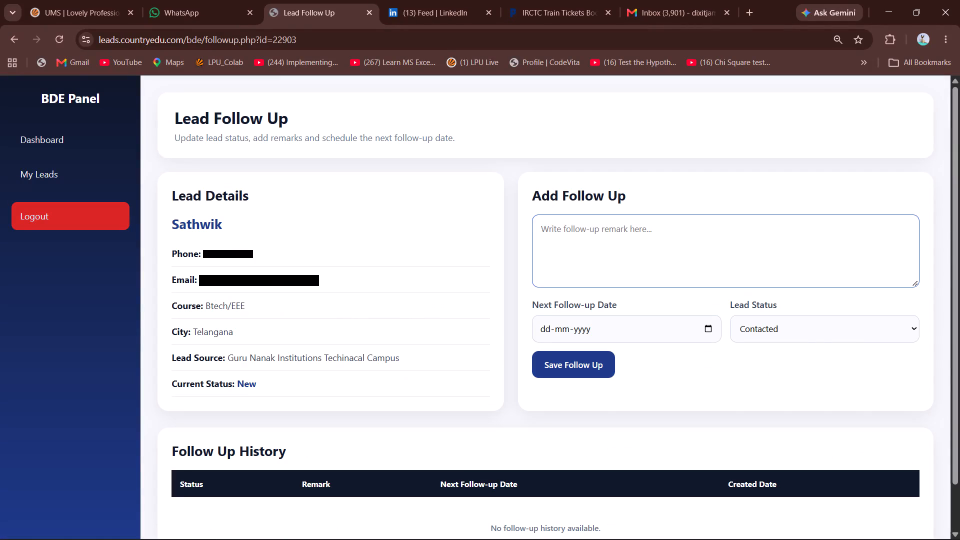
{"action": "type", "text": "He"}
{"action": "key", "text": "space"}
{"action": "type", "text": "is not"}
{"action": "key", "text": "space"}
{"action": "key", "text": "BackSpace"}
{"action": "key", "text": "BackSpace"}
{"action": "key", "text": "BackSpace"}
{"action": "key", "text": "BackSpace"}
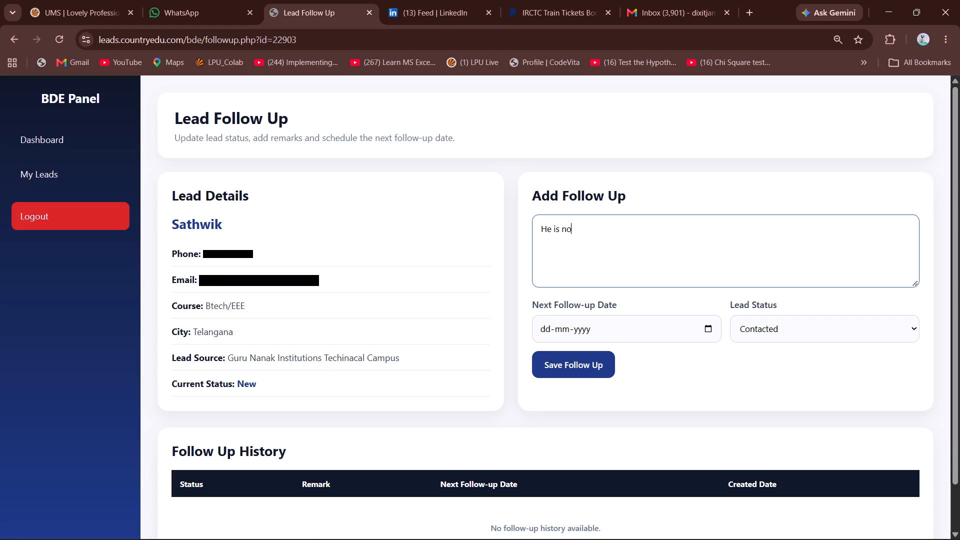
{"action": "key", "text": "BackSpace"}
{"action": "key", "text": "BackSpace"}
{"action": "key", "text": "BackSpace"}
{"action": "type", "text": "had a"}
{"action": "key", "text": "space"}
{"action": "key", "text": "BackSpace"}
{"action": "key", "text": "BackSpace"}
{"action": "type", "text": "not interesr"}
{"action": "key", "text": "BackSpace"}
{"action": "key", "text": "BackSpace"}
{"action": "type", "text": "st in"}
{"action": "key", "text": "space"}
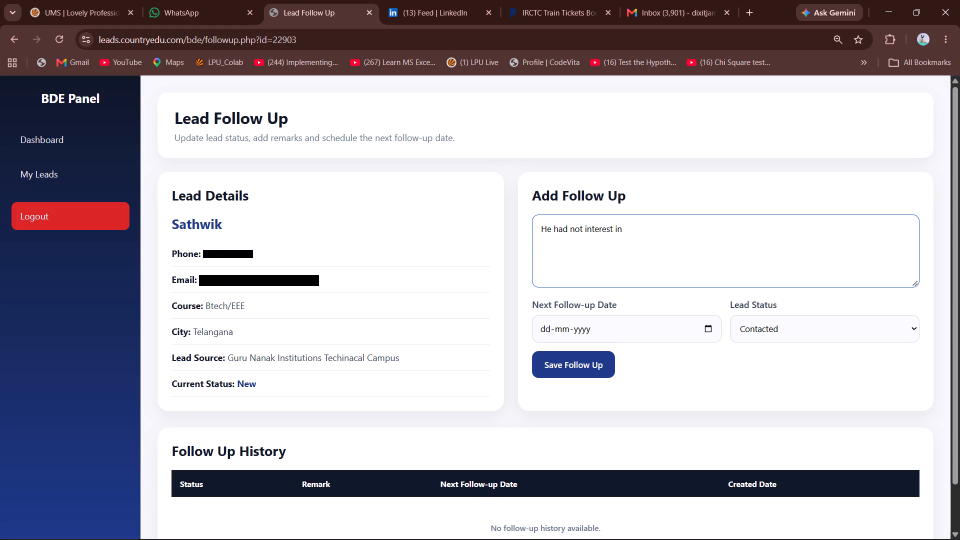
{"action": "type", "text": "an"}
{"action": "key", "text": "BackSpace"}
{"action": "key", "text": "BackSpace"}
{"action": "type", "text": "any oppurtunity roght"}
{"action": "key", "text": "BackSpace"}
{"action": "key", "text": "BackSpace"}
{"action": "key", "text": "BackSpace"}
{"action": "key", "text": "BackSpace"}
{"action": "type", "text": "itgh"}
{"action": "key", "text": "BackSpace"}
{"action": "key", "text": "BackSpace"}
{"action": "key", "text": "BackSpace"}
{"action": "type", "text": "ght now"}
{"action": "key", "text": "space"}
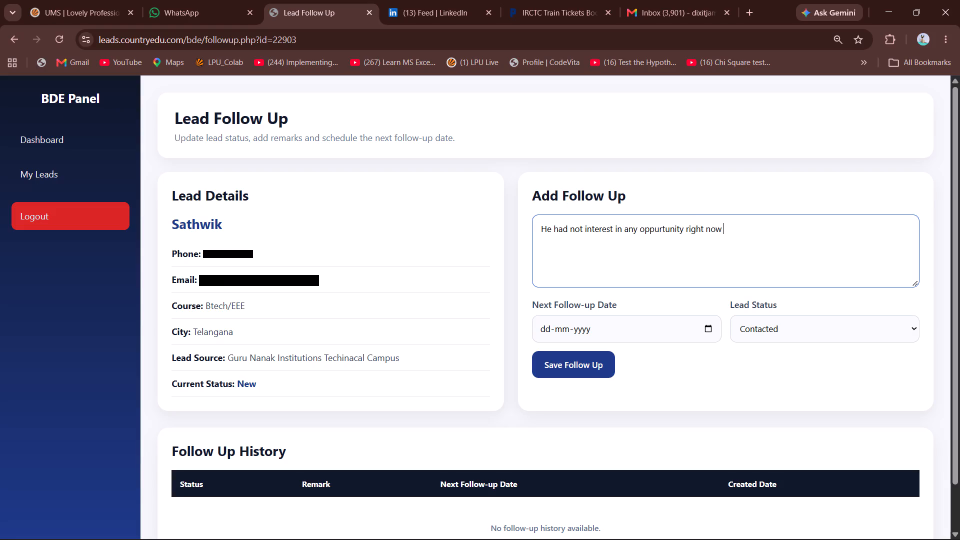
Complete Sathwik's follow-up remark with the reason "because he is taking coaching for the government exams.".
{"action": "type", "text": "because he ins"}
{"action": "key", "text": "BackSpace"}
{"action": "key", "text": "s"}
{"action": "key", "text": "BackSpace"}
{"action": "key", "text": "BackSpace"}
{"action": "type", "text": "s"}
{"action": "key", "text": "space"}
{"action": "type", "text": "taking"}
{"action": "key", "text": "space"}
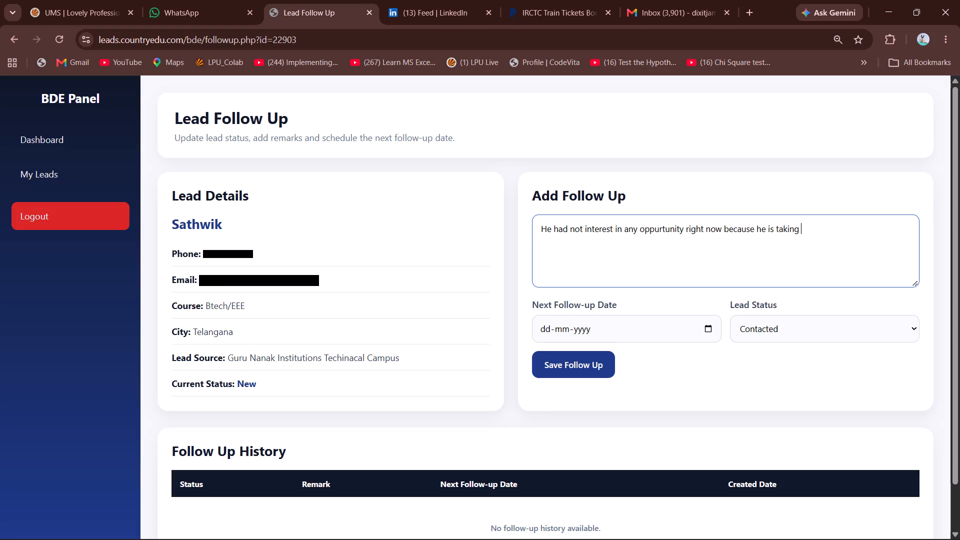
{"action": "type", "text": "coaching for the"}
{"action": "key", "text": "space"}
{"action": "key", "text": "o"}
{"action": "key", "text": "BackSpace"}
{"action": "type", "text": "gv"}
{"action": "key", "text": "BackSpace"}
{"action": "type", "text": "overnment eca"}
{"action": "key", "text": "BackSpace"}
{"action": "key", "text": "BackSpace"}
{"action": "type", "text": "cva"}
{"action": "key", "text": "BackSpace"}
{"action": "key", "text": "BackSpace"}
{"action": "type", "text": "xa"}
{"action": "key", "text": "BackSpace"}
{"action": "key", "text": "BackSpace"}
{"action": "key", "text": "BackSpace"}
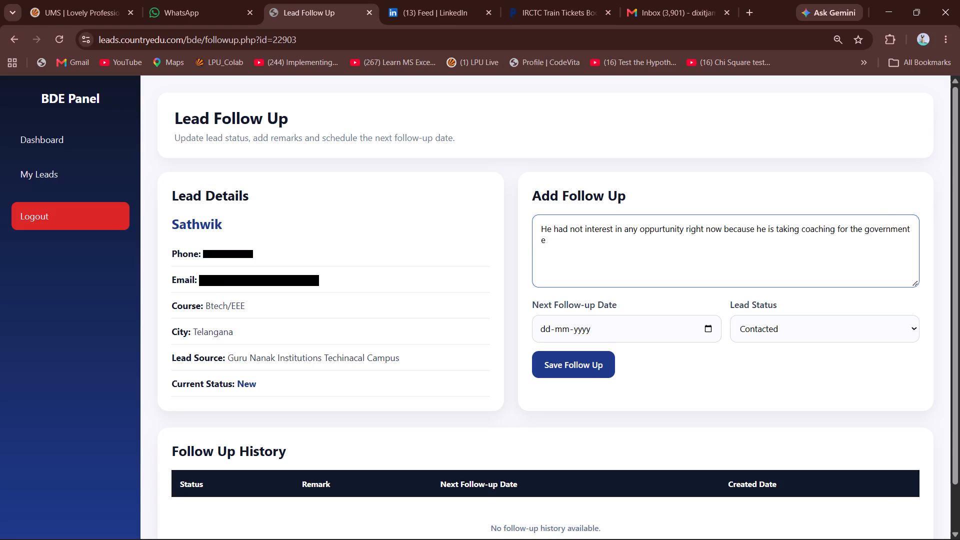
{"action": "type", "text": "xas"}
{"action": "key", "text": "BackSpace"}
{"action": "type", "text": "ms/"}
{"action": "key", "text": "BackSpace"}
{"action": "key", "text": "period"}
Set Sathwik's next follow-up date to today, 05-11-2026, and the lead status to Not Interested, and save the follow-up.
{"action": "left_click", "coordinate": [704, 327]}
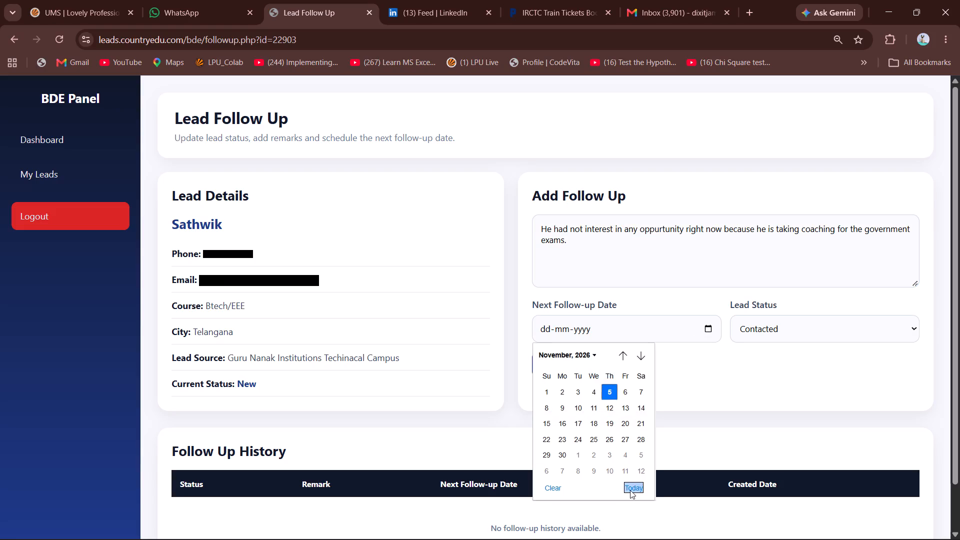
{"action": "left_click", "coordinate": [630, 490]}
{"action": "left_click", "coordinate": [814, 332]}
{"action": "left_click", "coordinate": [773, 369]}
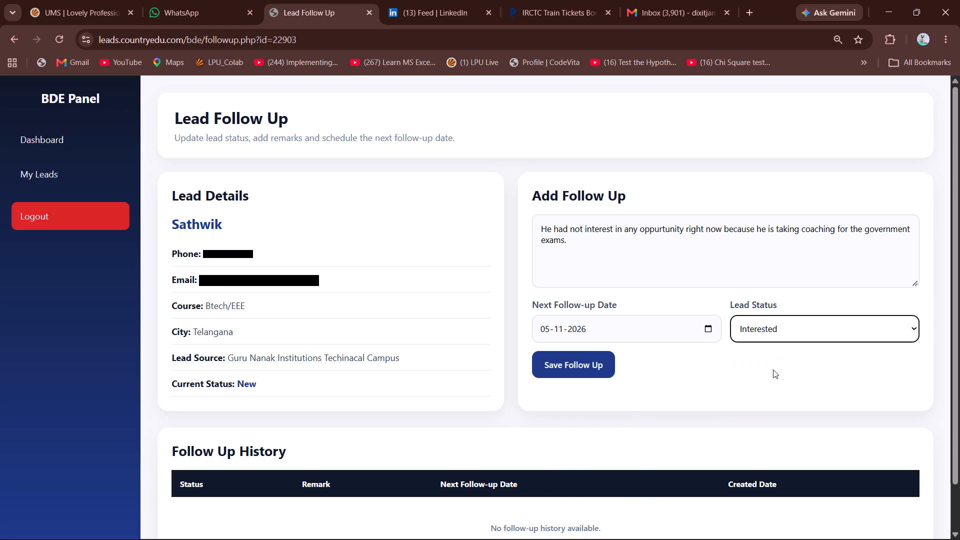
{"action": "left_click", "coordinate": [781, 320]}
{"action": "left_click", "coordinate": [747, 376]}
{"action": "left_click", "coordinate": [591, 357]}
Return to the assigned leads and enter the next student's name in a new manual lead.
{"action": "left_click", "coordinate": [85, 176]}
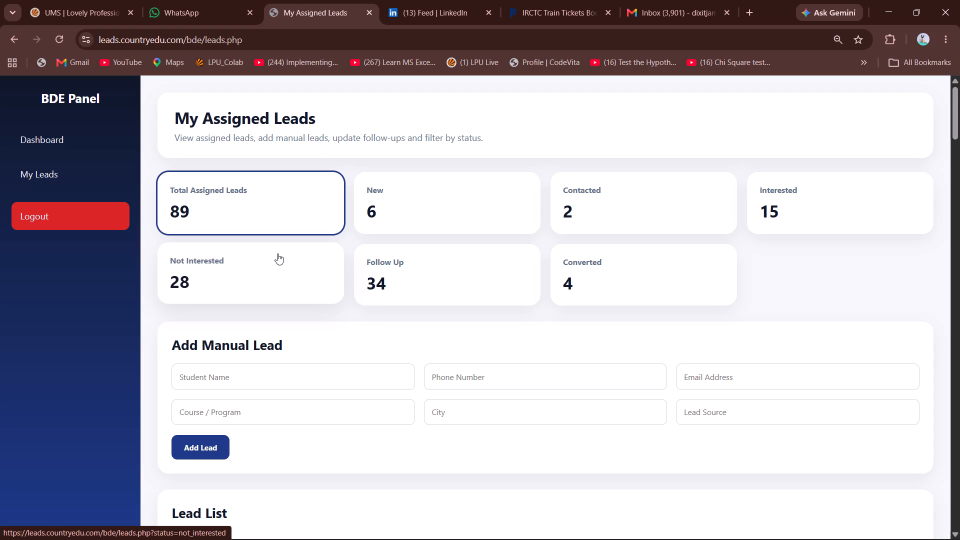
{"action": "left_click", "coordinate": [304, 371]}
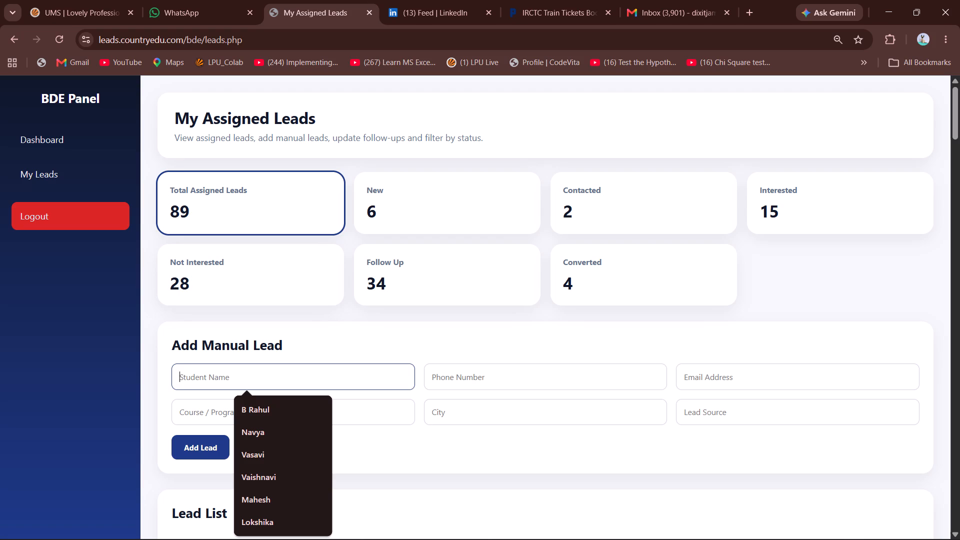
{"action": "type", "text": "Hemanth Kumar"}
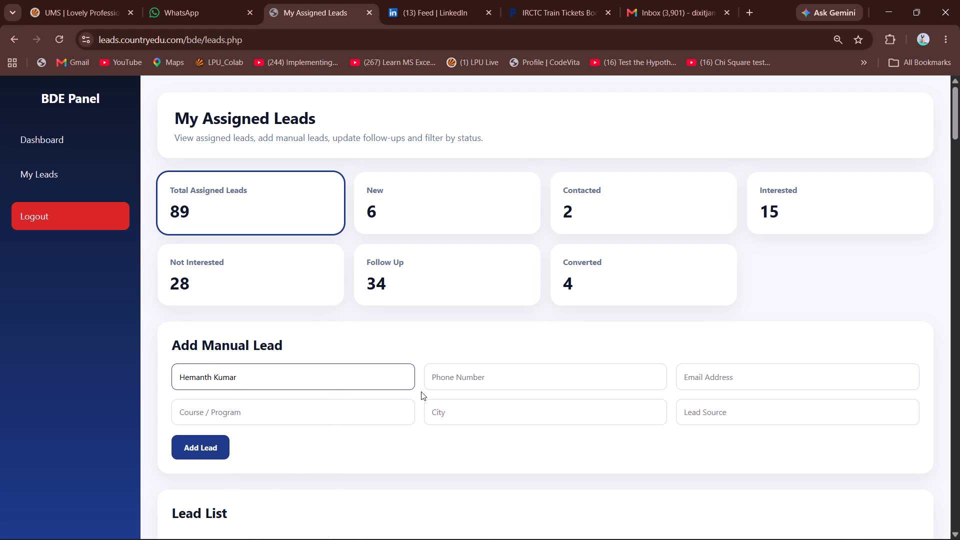
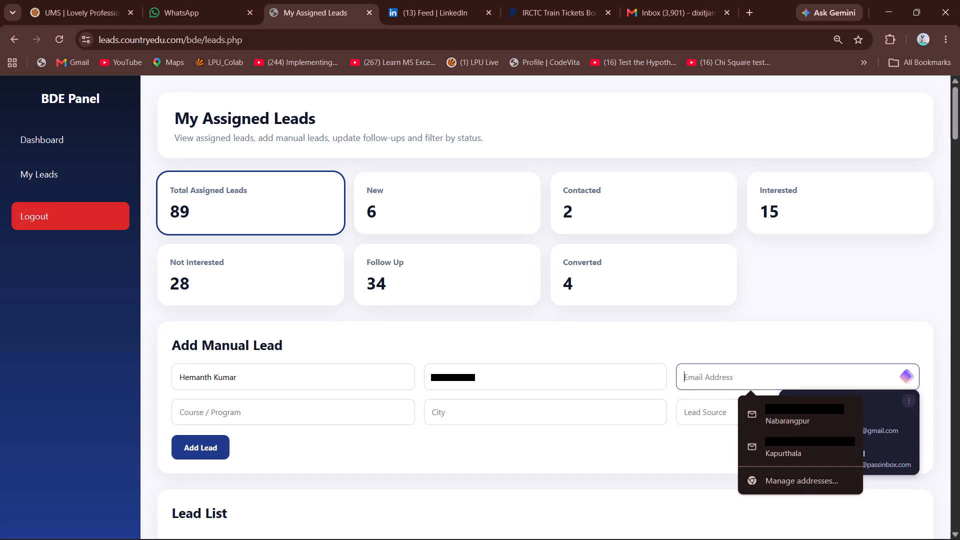
Enter the student's email address in the new manual lead.
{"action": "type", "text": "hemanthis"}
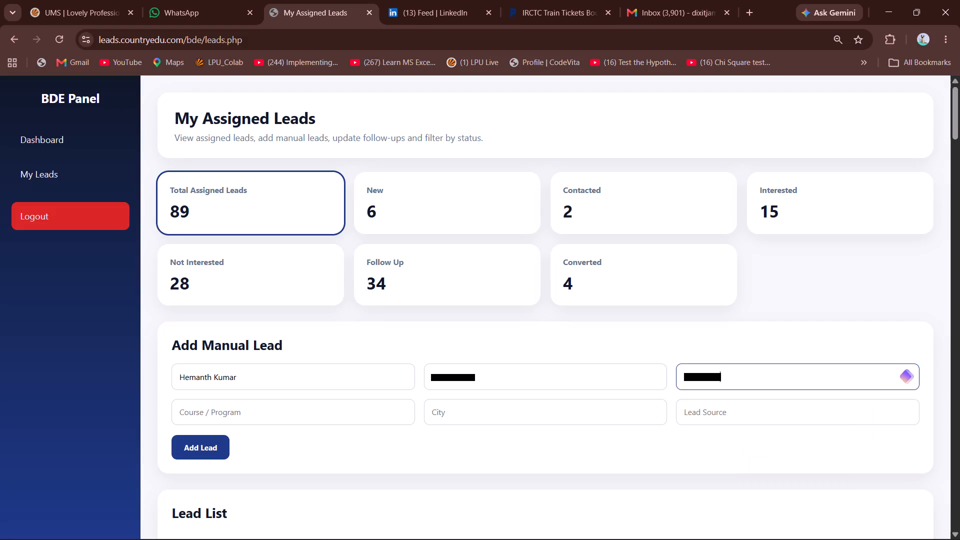
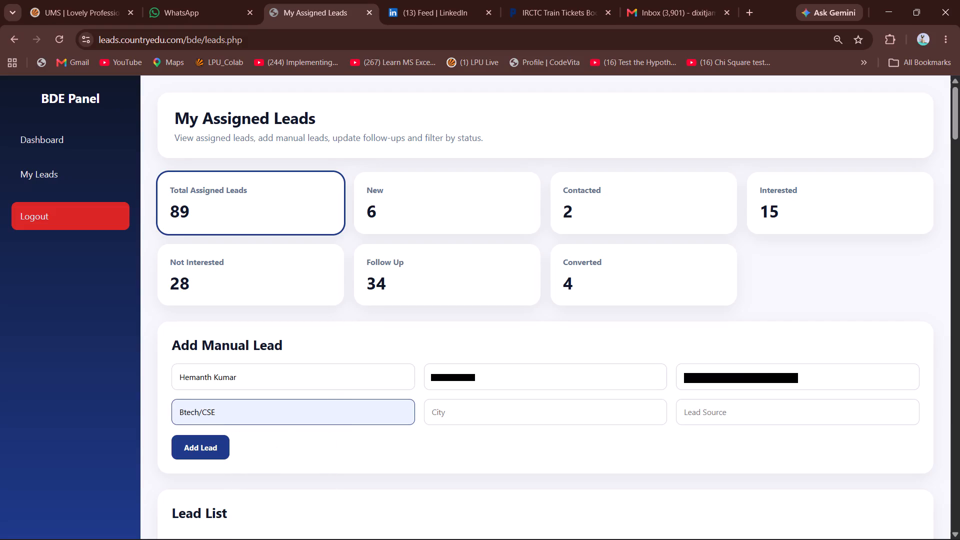
Change the new manual lead's course to Btech/EEE.
{"action": "key", "text": "BackSpace"}
{"action": "key", "text": "BackSpace"}
{"action": "key", "text": "BackSpace"}
{"action": "type", "text": "EEE"}
Set the new lead's city to Telangana.
{"action": "left_click", "coordinate": [441, 412]}
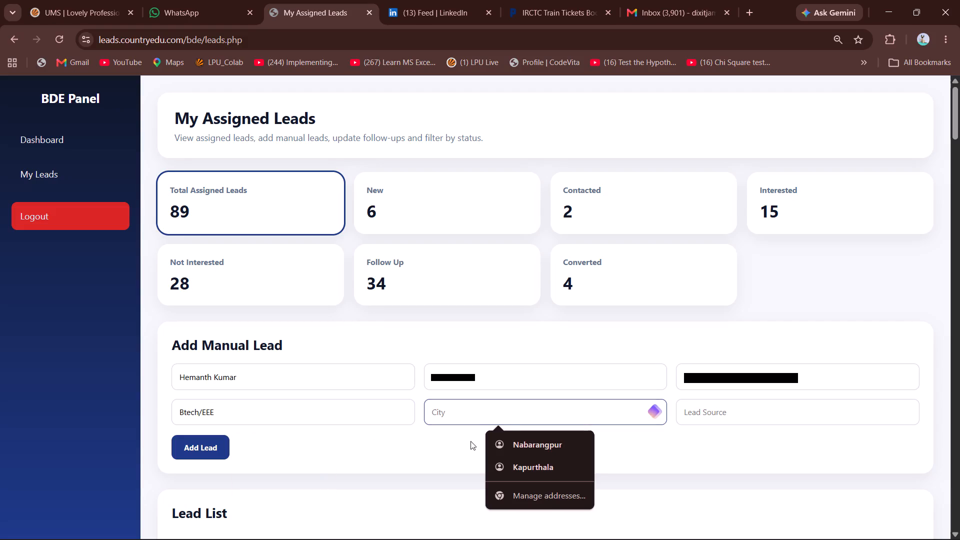
{"action": "type", "text": "TElan"}
{"action": "key", "text": "BackSpace"}
{"action": "key", "text": "BackSpace"}
{"action": "key", "text": "BackSpace"}
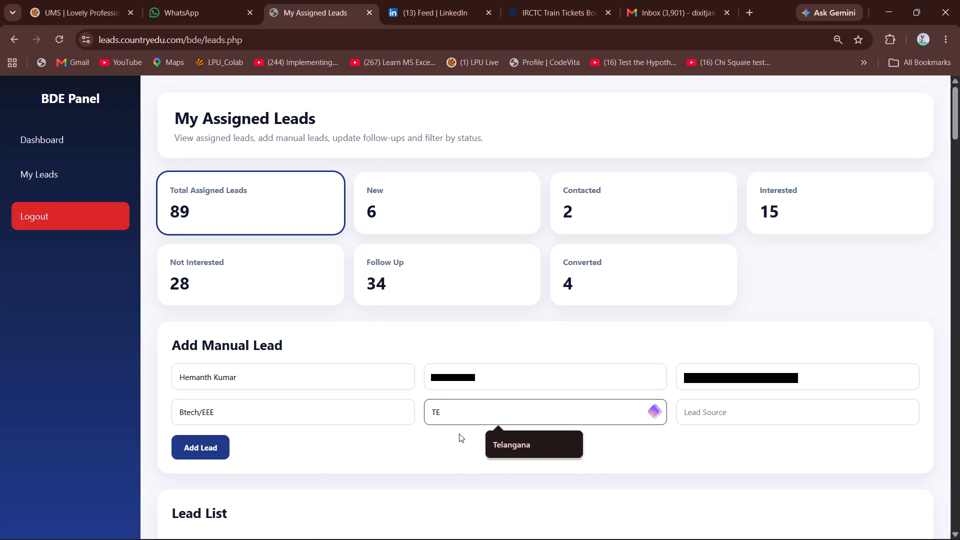
{"action": "key", "text": "BackSpace"}
{"action": "key", "text": "a"}
{"action": "key", "text": "BackSpace"}
{"action": "type", "text": "eak"}
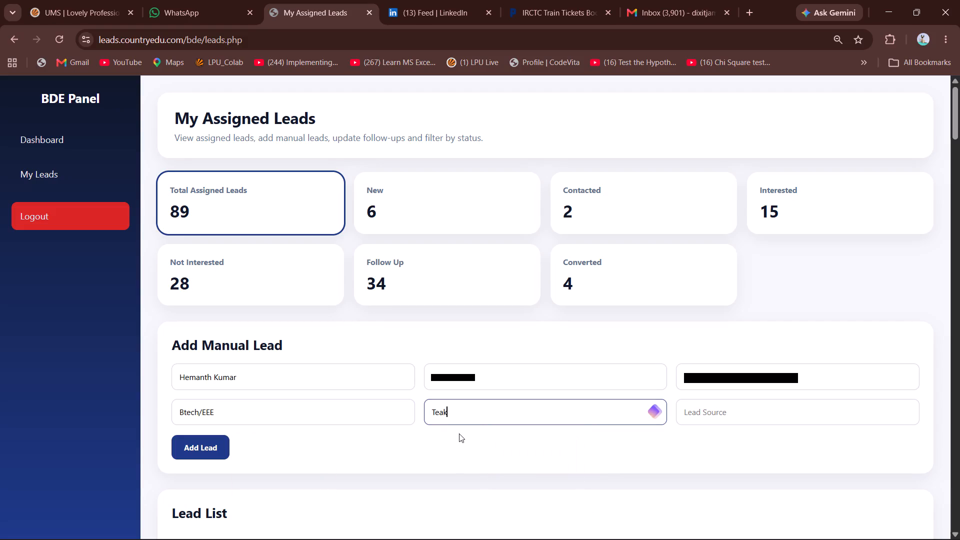
{"action": "key", "text": "BackSpace"}
{"action": "key", "text": "BackSpace"}
{"action": "type", "text": "ka"}
{"action": "key", "text": "BackSpace"}
{"action": "key", "text": "BackSpace"}
{"action": "type", "text": "la"}
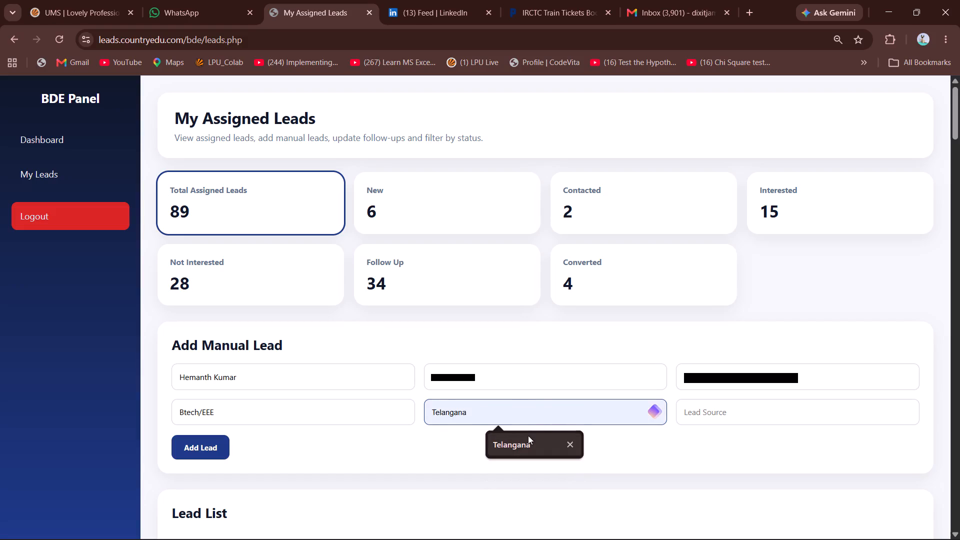
{"action": "left_click", "coordinate": [528, 435]}
Set the lead source to Guru Nanak Institute of Technology and add the lead.
{"action": "left_click", "coordinate": [695, 415]}
{"action": "left_click", "coordinate": [776, 469]}
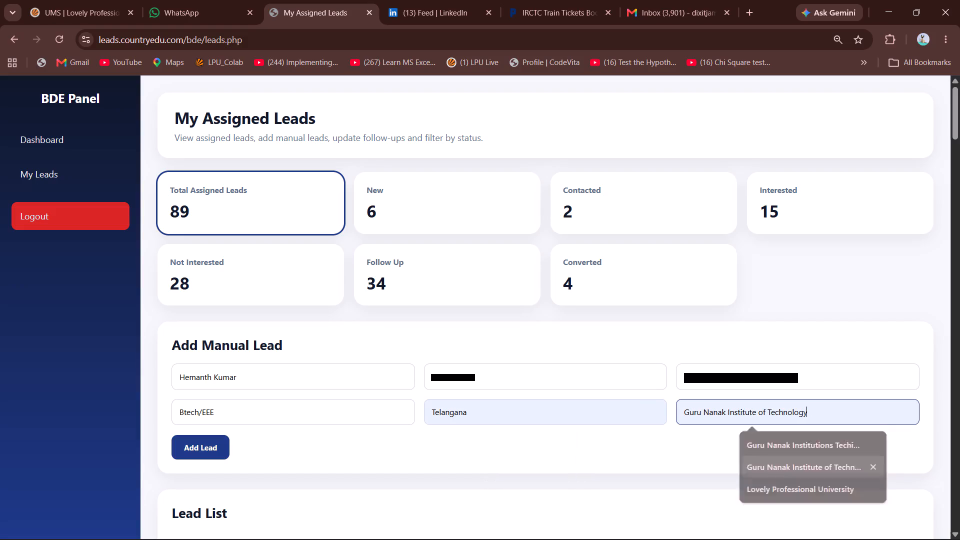
{"action": "left_click", "coordinate": [204, 437]}
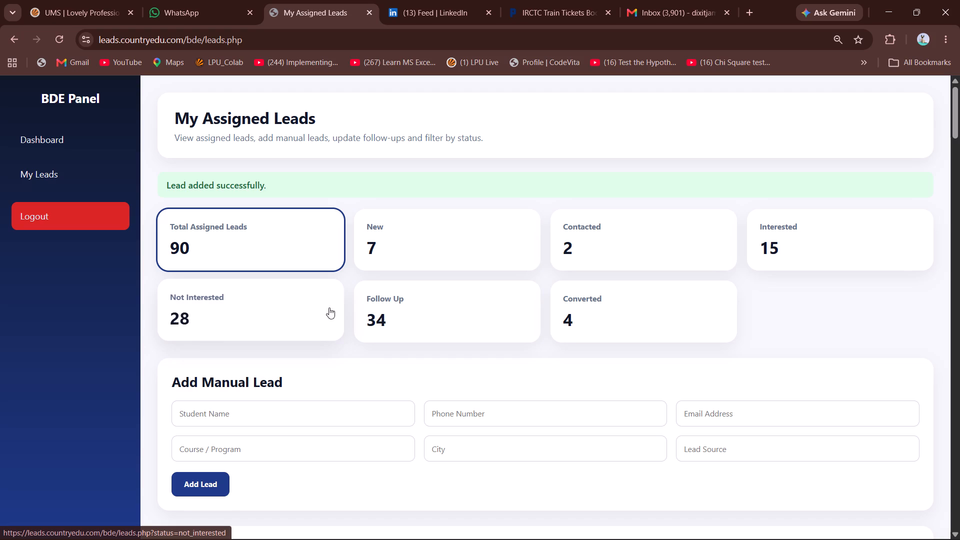
Look through the lead list, examining the students already entered and their statuses.
{"action": "left_click", "coordinate": [220, 404]}
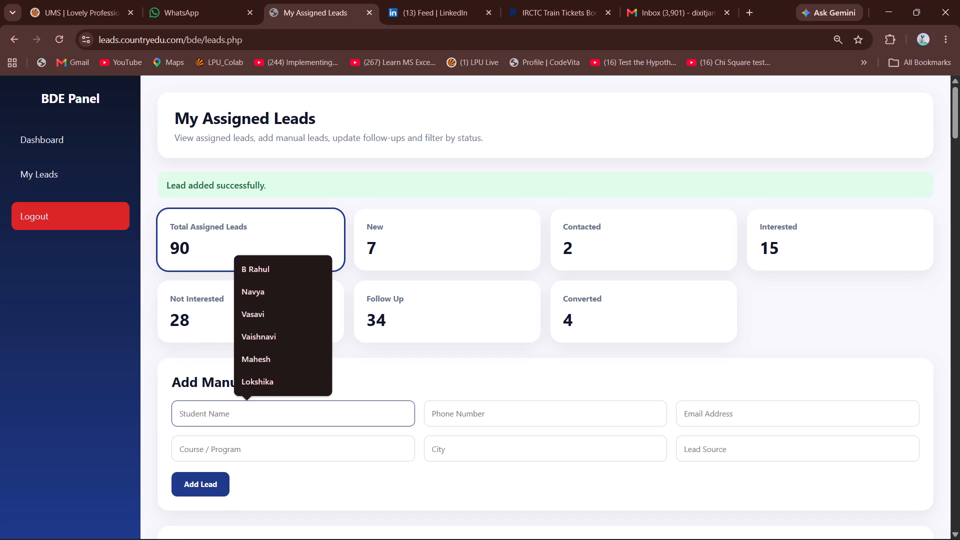
{"action": "scroll", "coordinate": [282, 298], "scroll_direction": "down", "scroll_amount": 4}
{"action": "scroll", "coordinate": [369, 302], "scroll_direction": "down", "scroll_amount": 4}
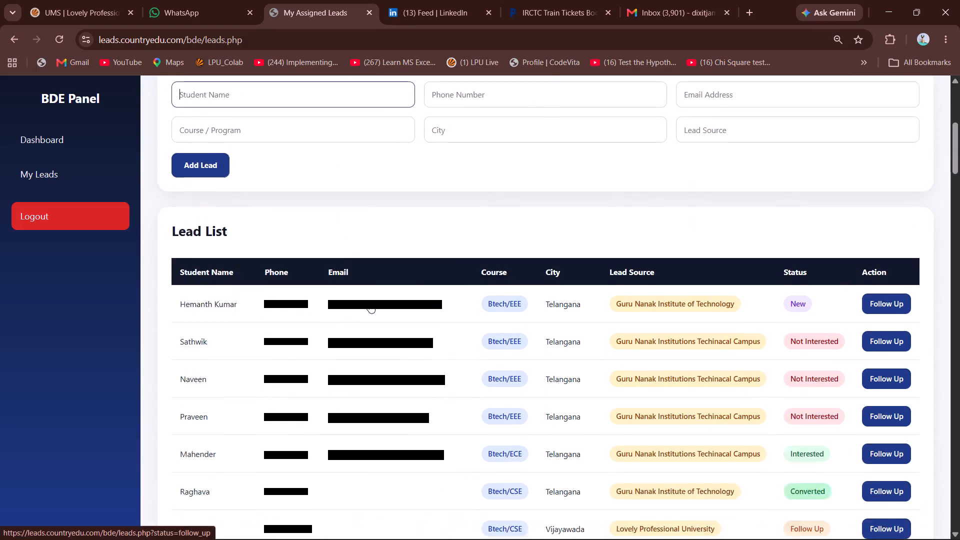
{"action": "scroll", "coordinate": [369, 302], "scroll_direction": "down", "scroll_amount": 1}
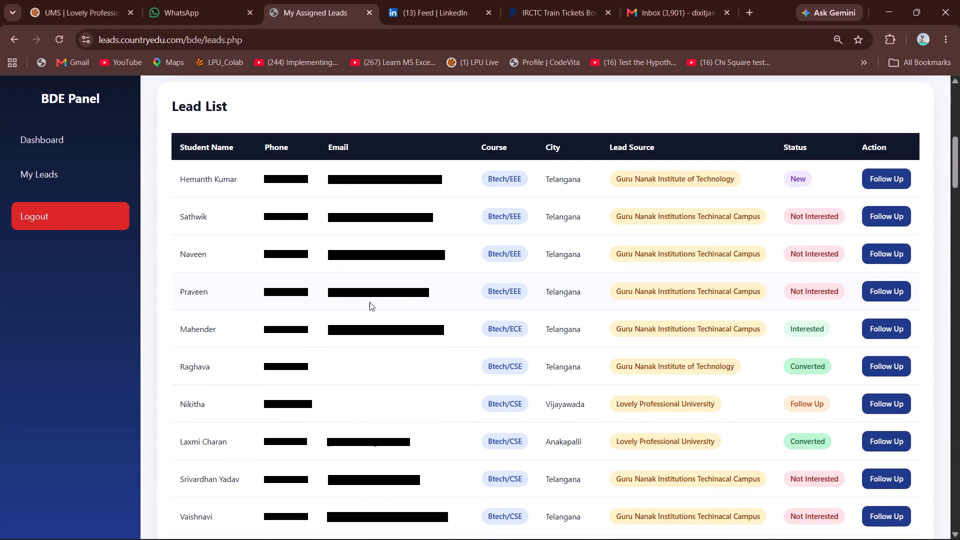
{"action": "scroll", "coordinate": [369, 302], "scroll_direction": "down", "scroll_amount": 1}
{"action": "scroll", "coordinate": [369, 302], "scroll_direction": "up", "scroll_amount": 1}
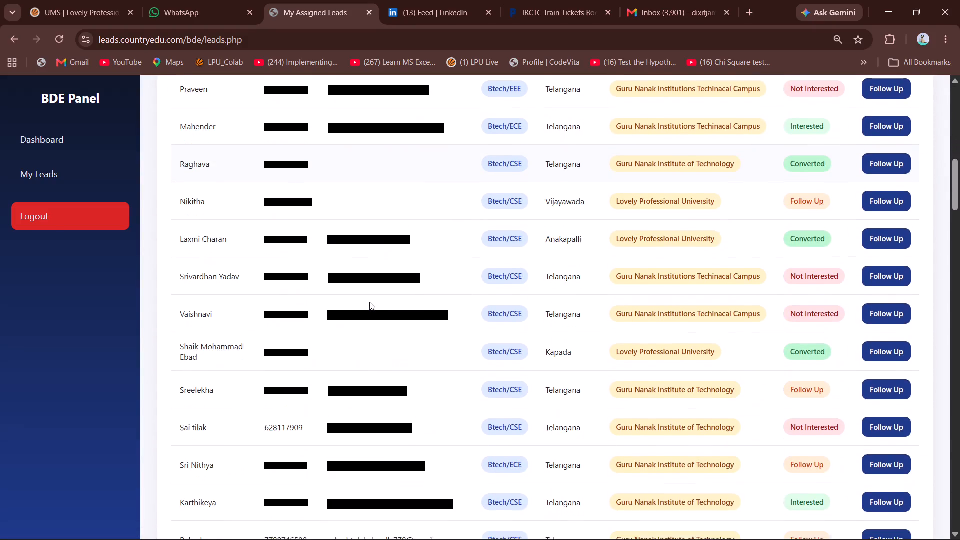
{"action": "scroll", "coordinate": [369, 302], "scroll_direction": "up", "scroll_amount": 1}
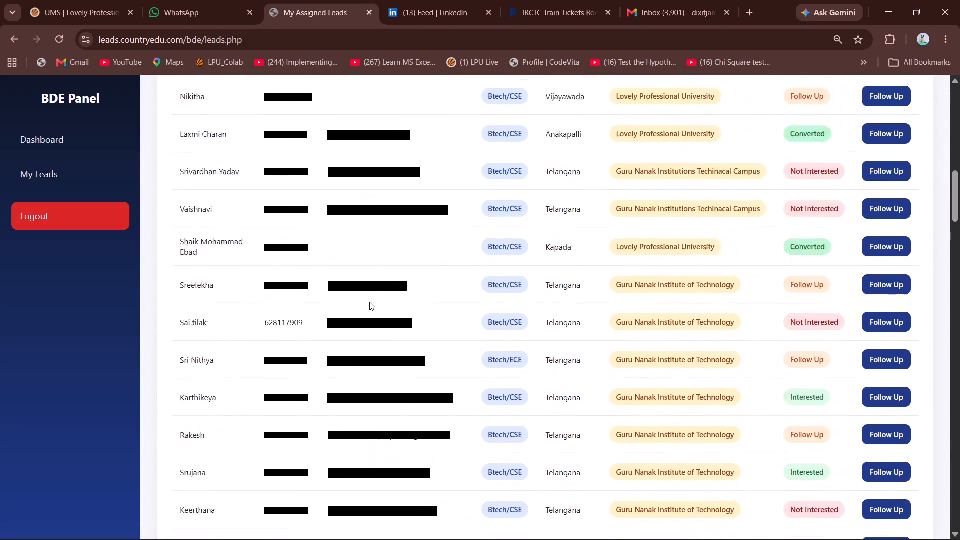
{"action": "scroll", "coordinate": [369, 302], "scroll_direction": "up", "scroll_amount": 4}
{"action": "scroll", "coordinate": [369, 302], "scroll_direction": "down", "scroll_amount": 5}
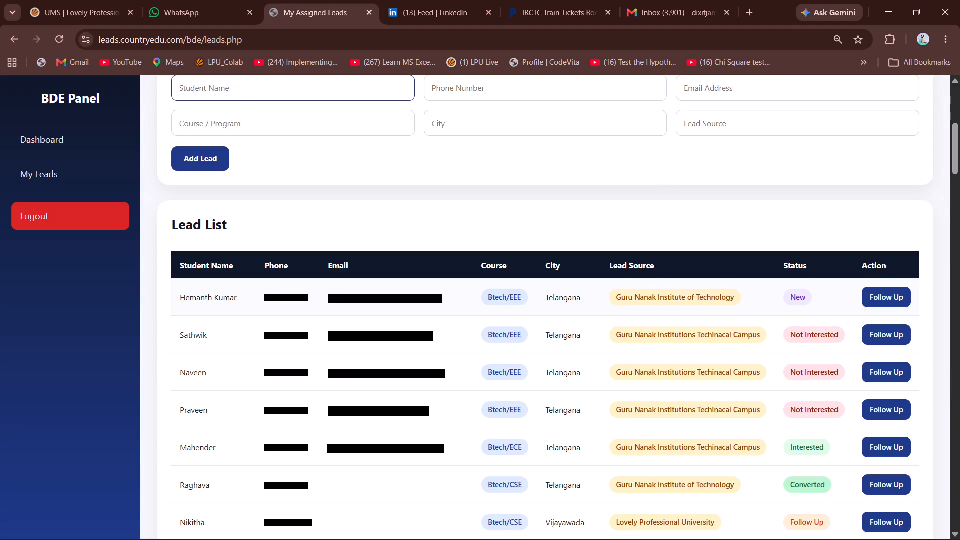
{"action": "scroll", "coordinate": [369, 302], "scroll_direction": "down", "scroll_amount": 2}
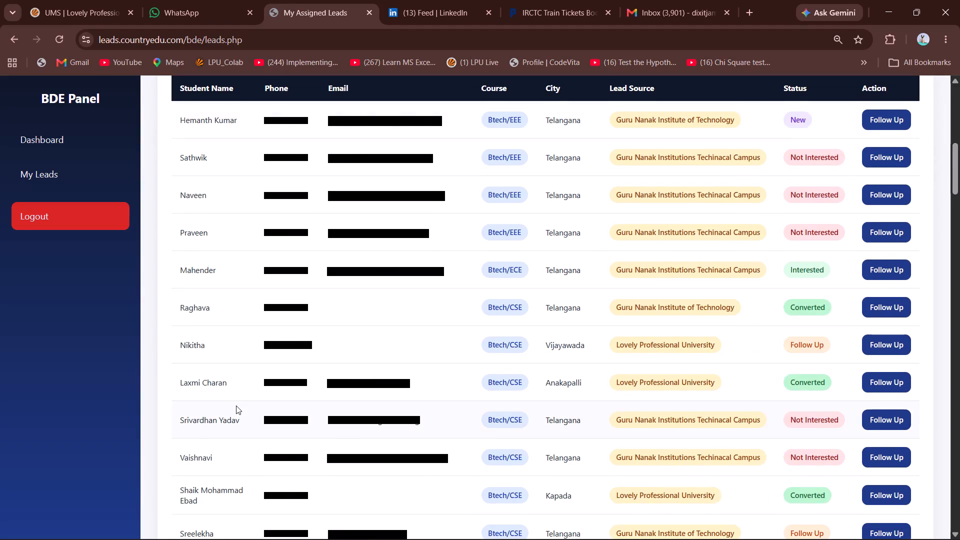
{"action": "scroll", "coordinate": [236, 405], "scroll_direction": "down", "scroll_amount": 1}
{"action": "scroll", "coordinate": [236, 405], "scroll_direction": "up", "scroll_amount": 2}
{"action": "scroll", "coordinate": [236, 405], "scroll_direction": "down", "scroll_amount": 3}
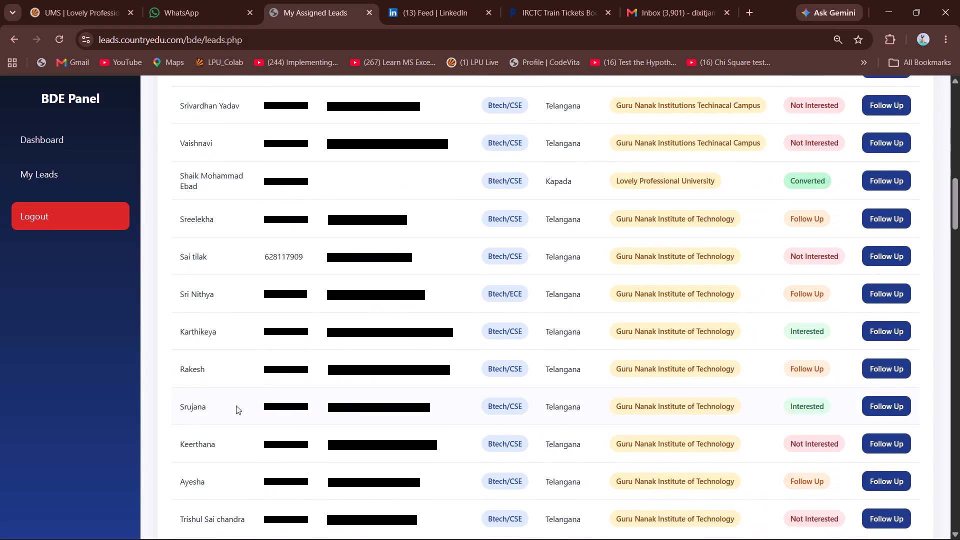
{"action": "scroll", "coordinate": [236, 405], "scroll_direction": "up", "scroll_amount": 14}
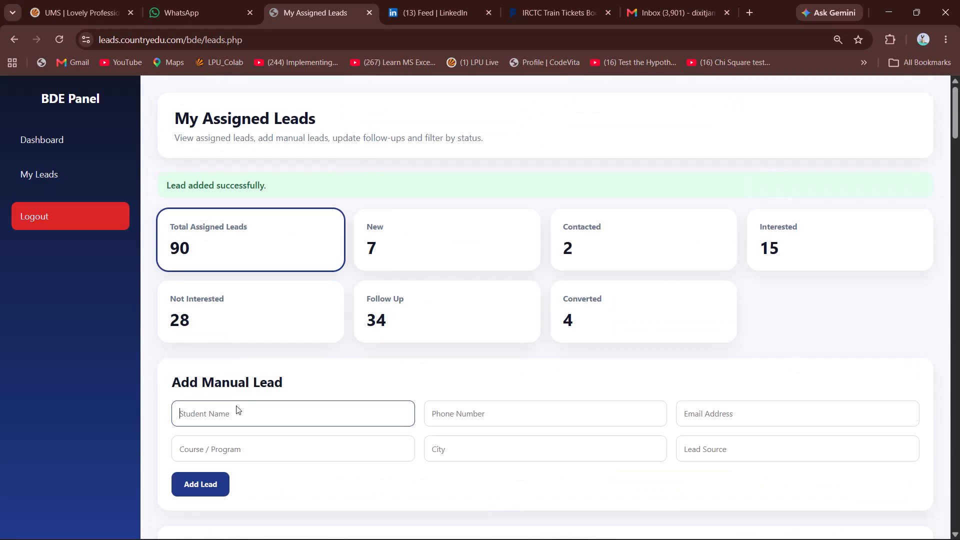
Begin another manual lead at its student name.
{"action": "left_click", "coordinate": [258, 410]}
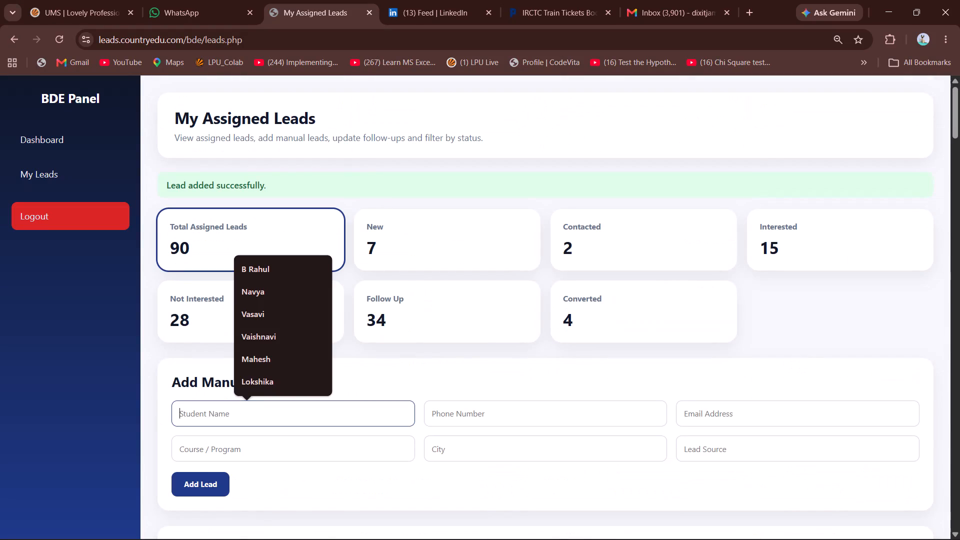
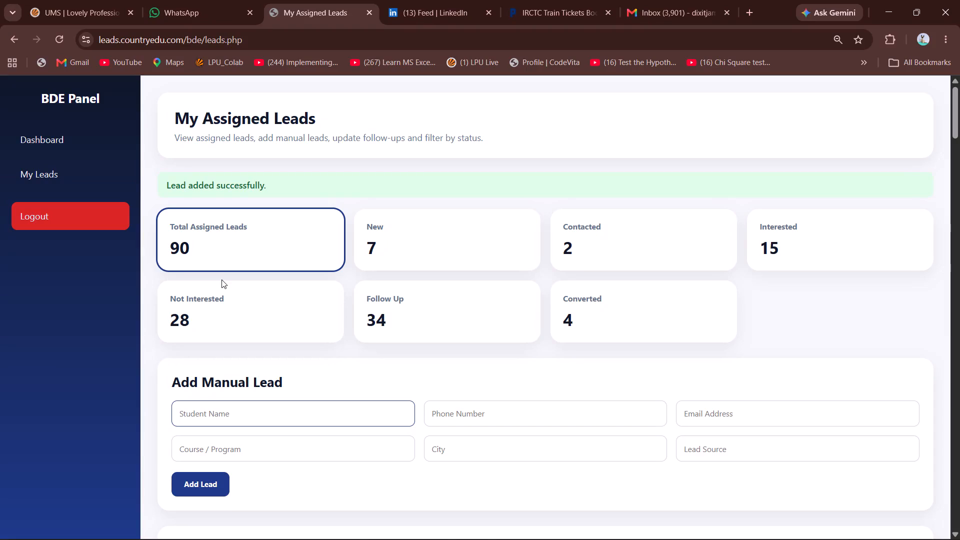
Enter Rohith as the student name of the new manual lead.
{"action": "type", "text": "Rohith"}
Begin entering the new lead's phone number.
{"action": "scroll", "coordinate": [392, 304], "scroll_direction": "down", "scroll_amount": 3}
{"action": "scroll", "coordinate": [392, 304], "scroll_direction": "right", "scroll_amount": 1}
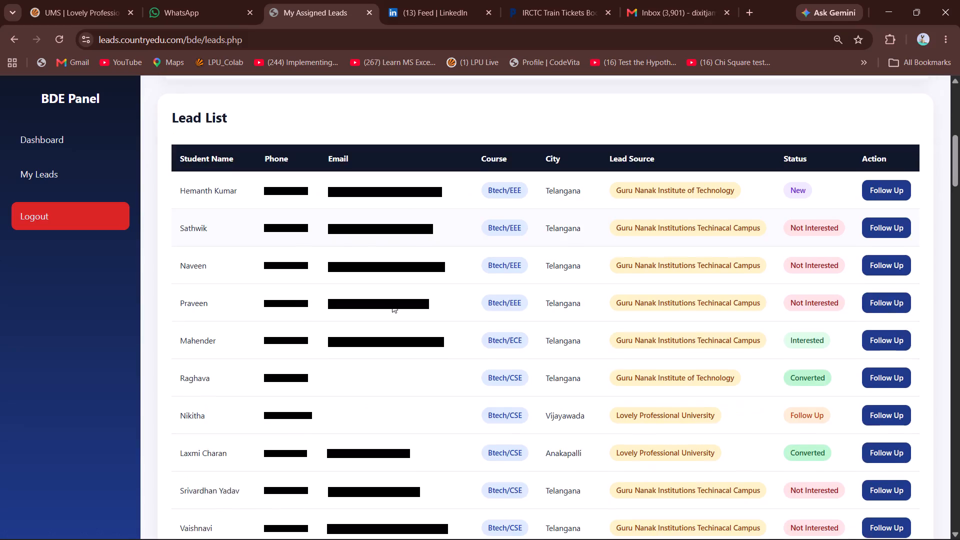
{"action": "scroll", "coordinate": [392, 304], "scroll_direction": "right", "scroll_amount": 1}
{"action": "left_click", "coordinate": [493, 430]}
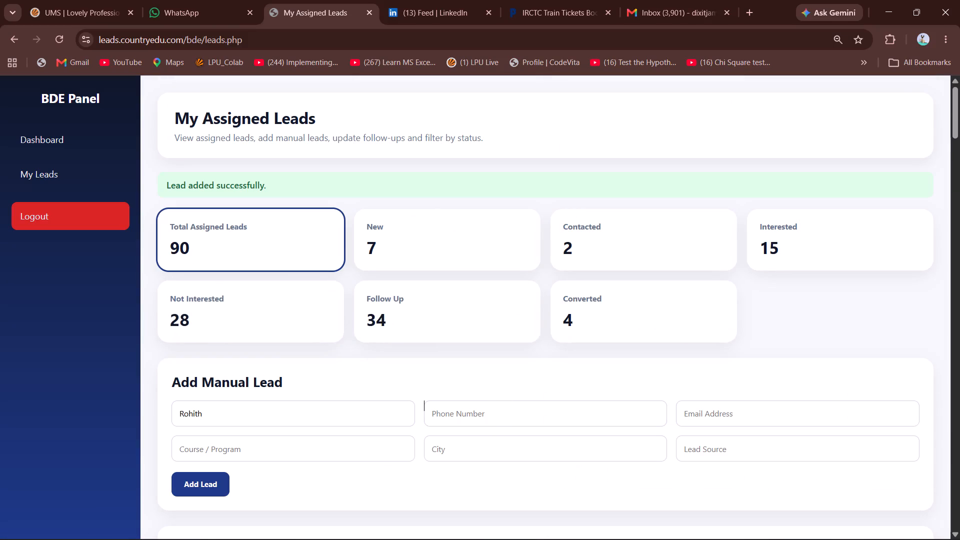
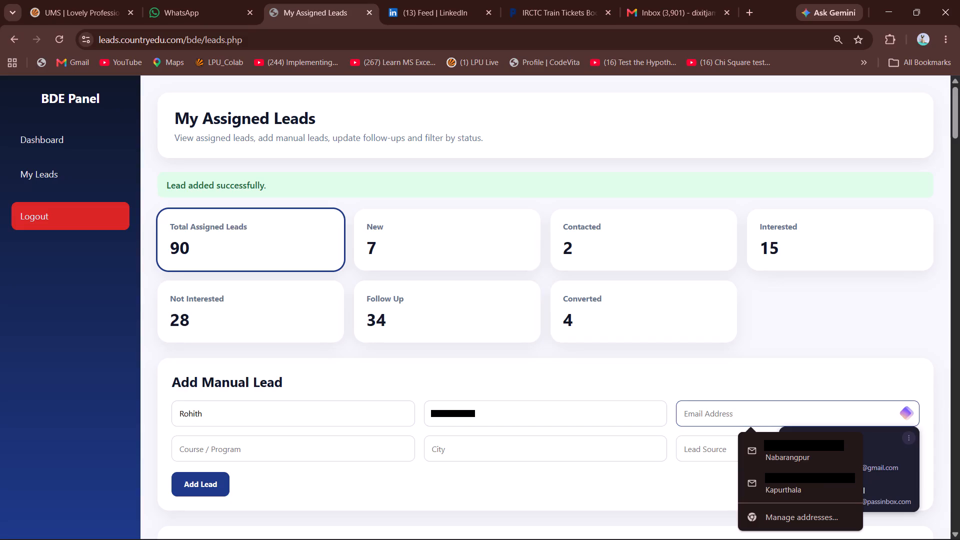
Begin entering the new lead's email address.
{"action": "type", "text": "rohith"}
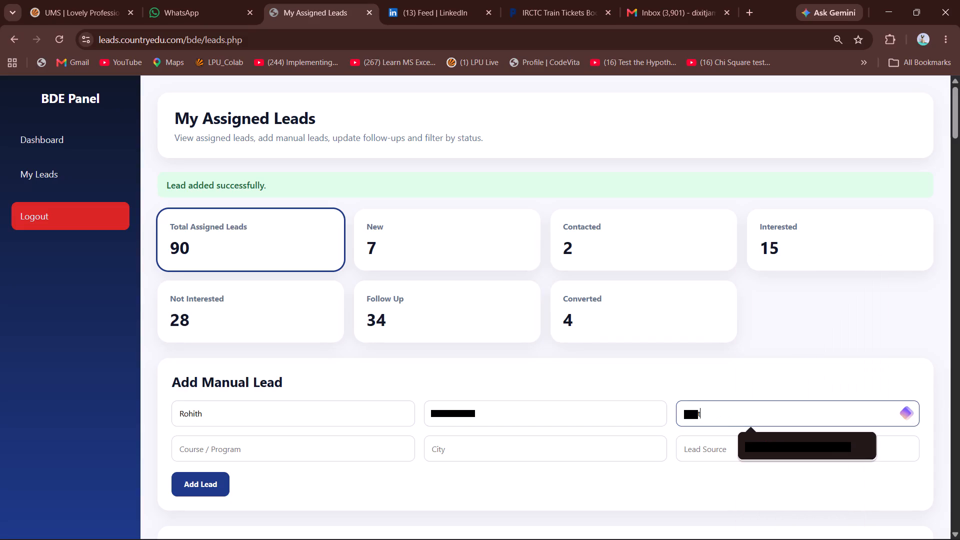
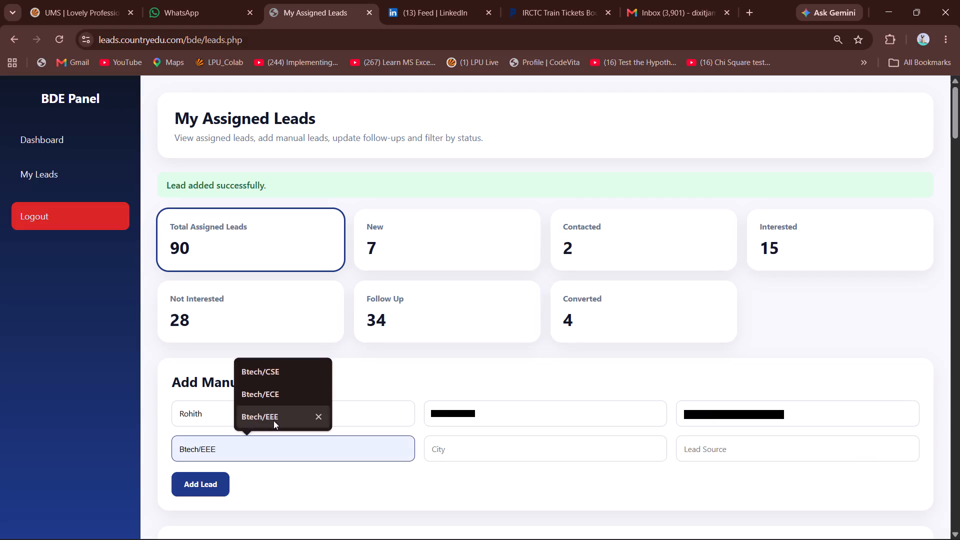
Set the new lead's city to Telangana and lead source to Guru Nanak Institutions Techinacal Campus, and add the lead.
{"action": "left_click", "coordinate": [498, 448]}
{"action": "type", "text": "Te"}
{"action": "left_click", "coordinate": [514, 483]}
{"action": "left_click", "coordinate": [758, 444]}
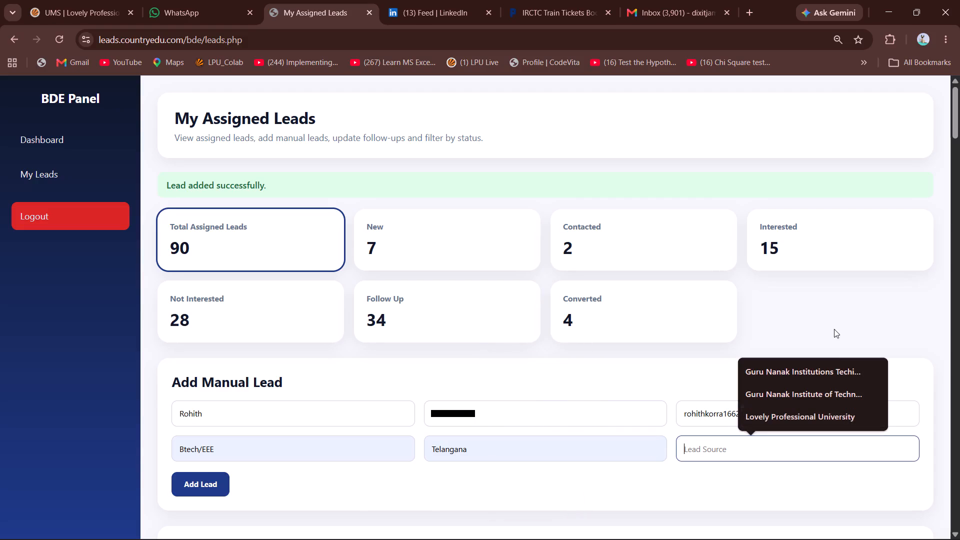
{"action": "left_click", "coordinate": [804, 373]}
{"action": "scroll", "coordinate": [412, 458], "scroll_direction": "down", "scroll_amount": 1}
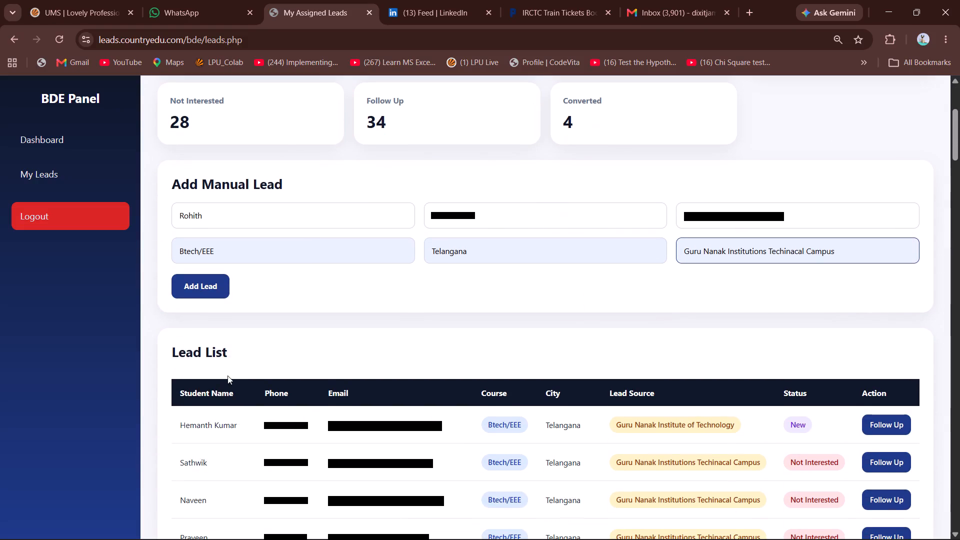
{"action": "left_click", "coordinate": [216, 285]}
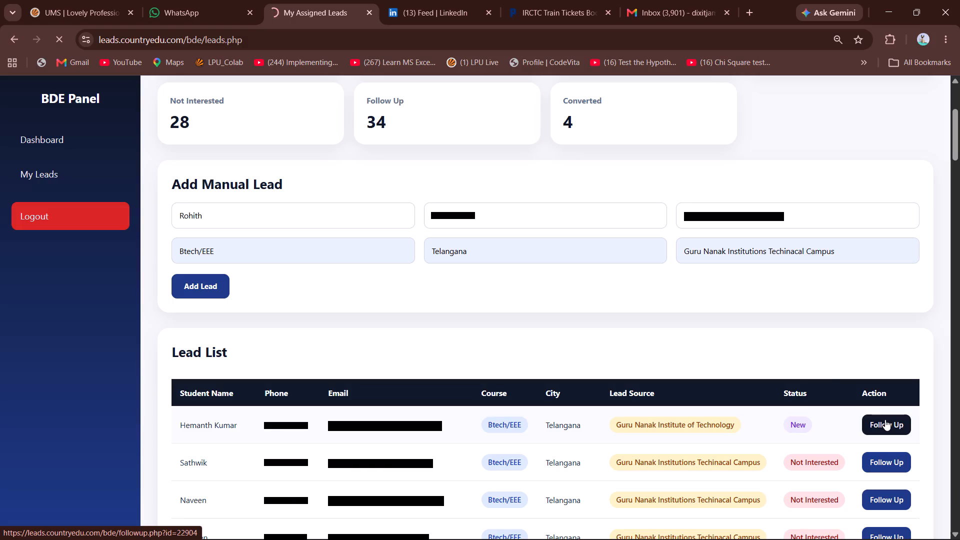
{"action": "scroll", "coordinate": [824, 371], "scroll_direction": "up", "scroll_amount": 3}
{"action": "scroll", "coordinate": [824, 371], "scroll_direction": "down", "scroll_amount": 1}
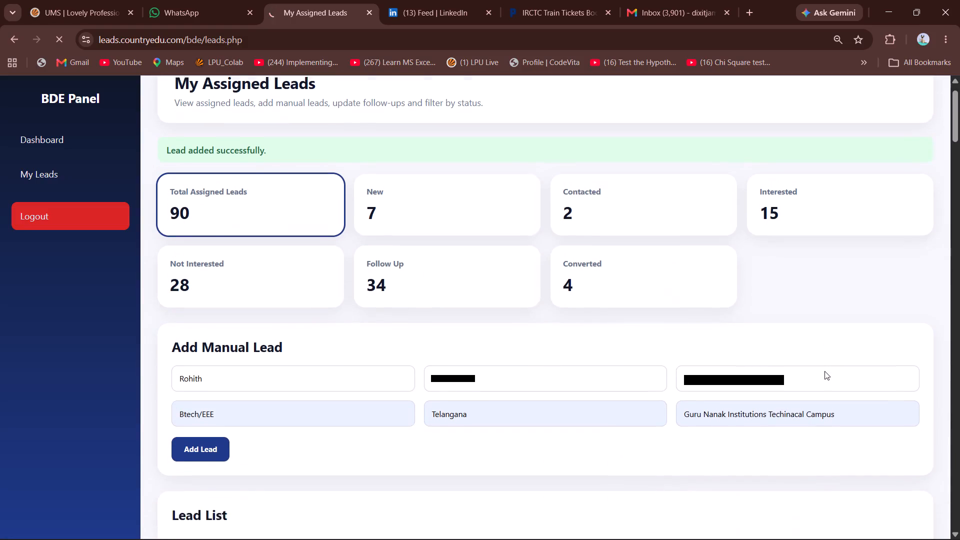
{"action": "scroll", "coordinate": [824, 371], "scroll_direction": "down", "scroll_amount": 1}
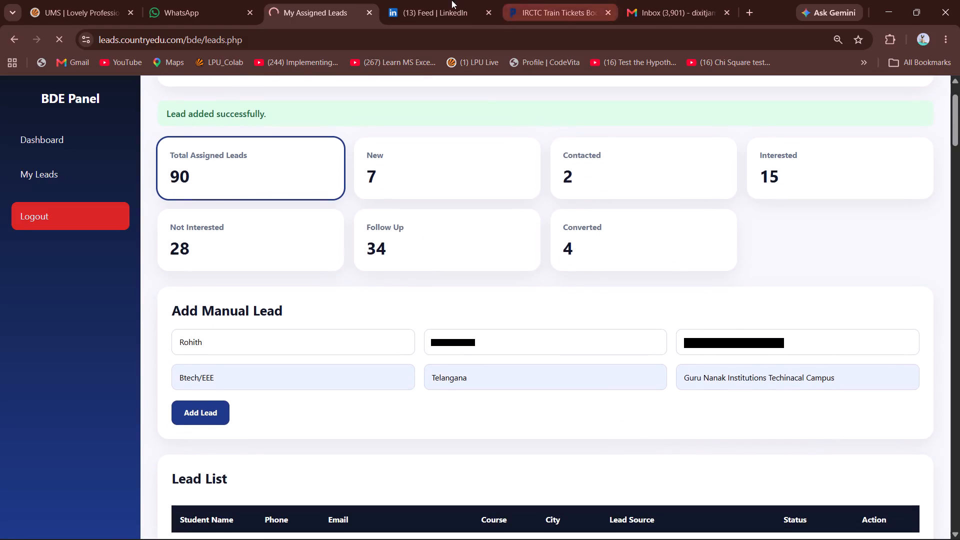
Switch to LinkedIn to check the notifications, and return to the assigned leads page.
{"action": "left_click", "coordinate": [387, 0]}
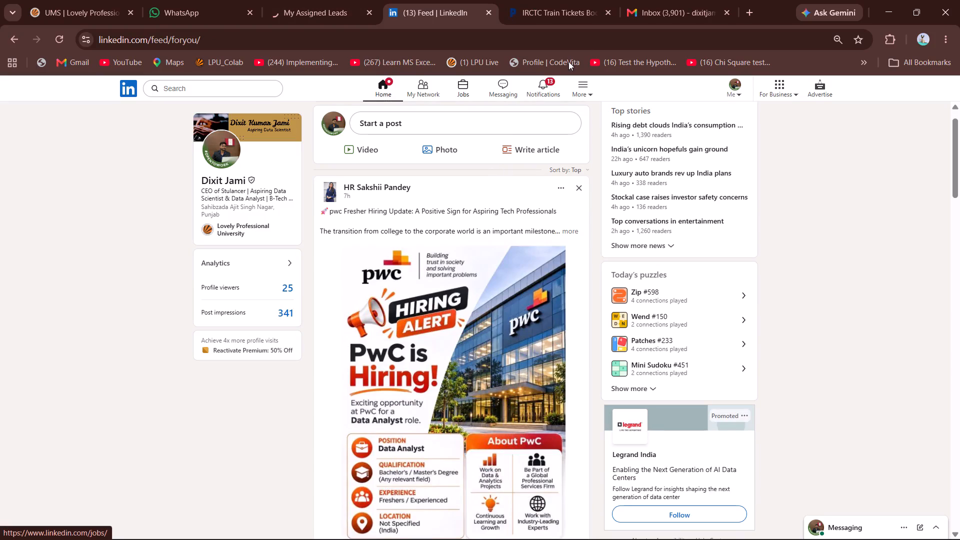
{"action": "left_click", "coordinate": [543, 84]}
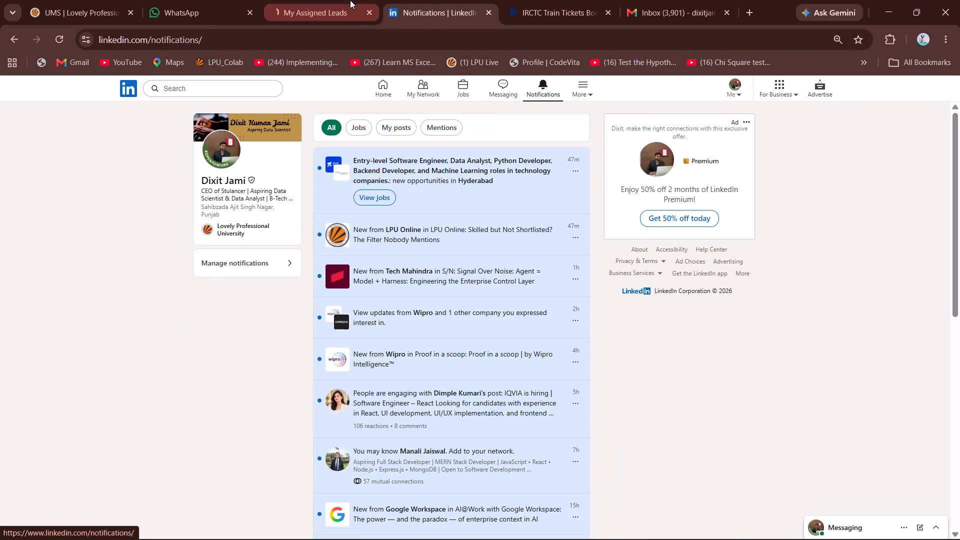
{"action": "left_click", "coordinate": [350, 0]}
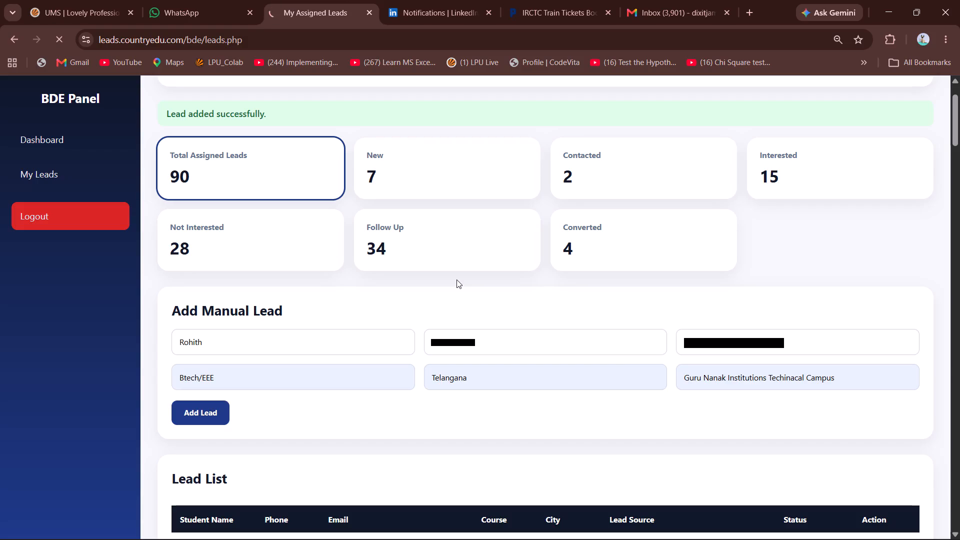
Filter the assigned leads by Converted status and examine the resulting lead list.
{"action": "left_click", "coordinate": [615, 250]}
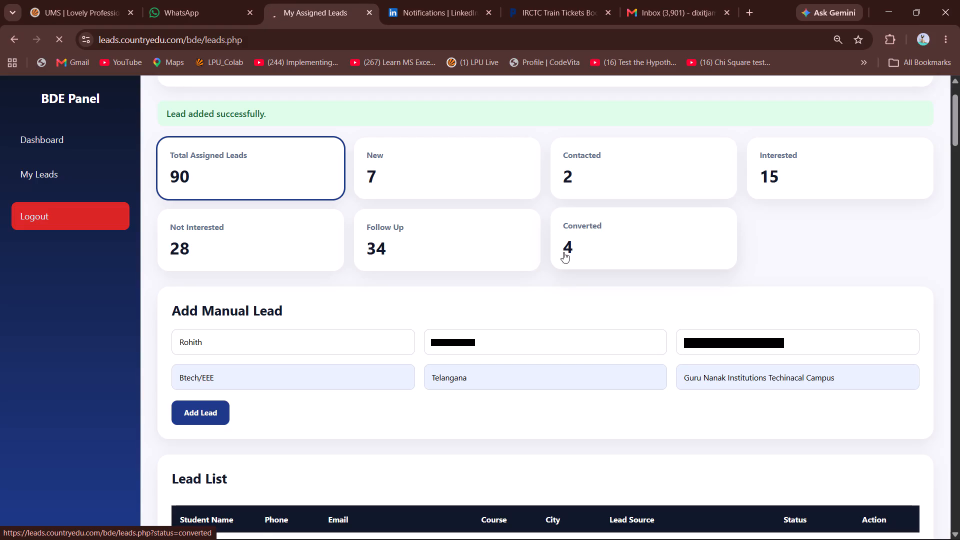
{"action": "scroll", "coordinate": [551, 262], "scroll_direction": "down", "scroll_amount": 3}
{"action": "scroll", "coordinate": [551, 262], "scroll_direction": "up", "scroll_amount": 3}
{"action": "scroll", "coordinate": [551, 262], "scroll_direction": "down", "scroll_amount": 5}
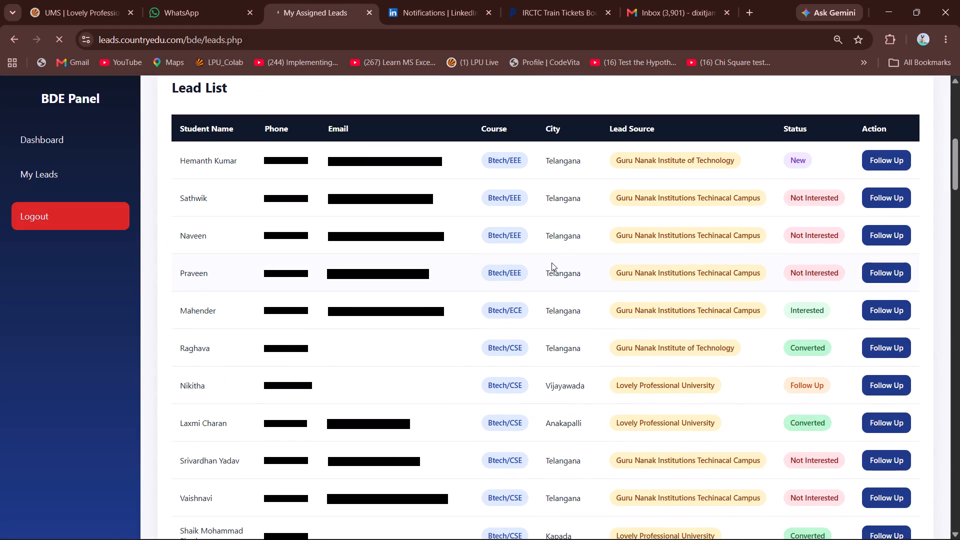
{"action": "scroll", "coordinate": [639, 292], "scroll_direction": "down", "scroll_amount": 1}
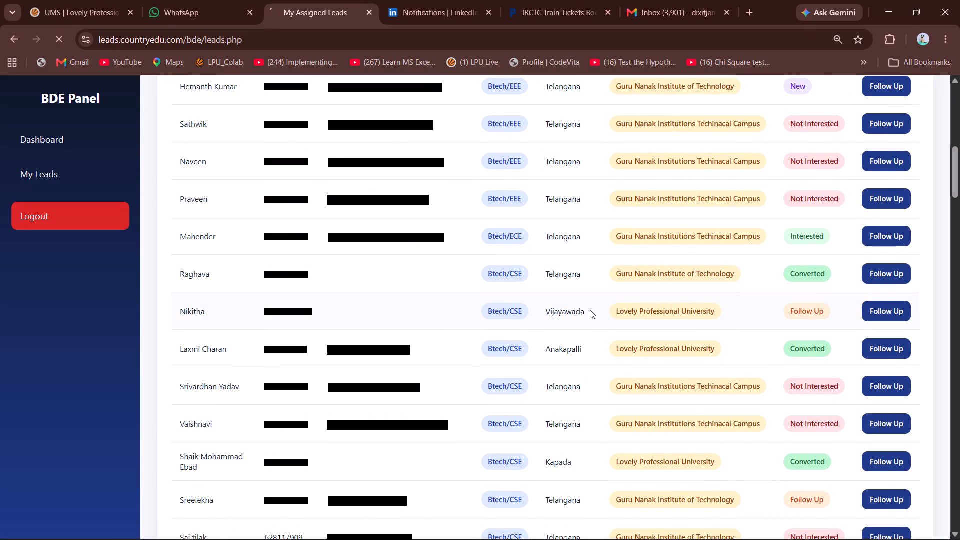
{"action": "scroll", "coordinate": [590, 310], "scroll_direction": "down", "scroll_amount": 16}
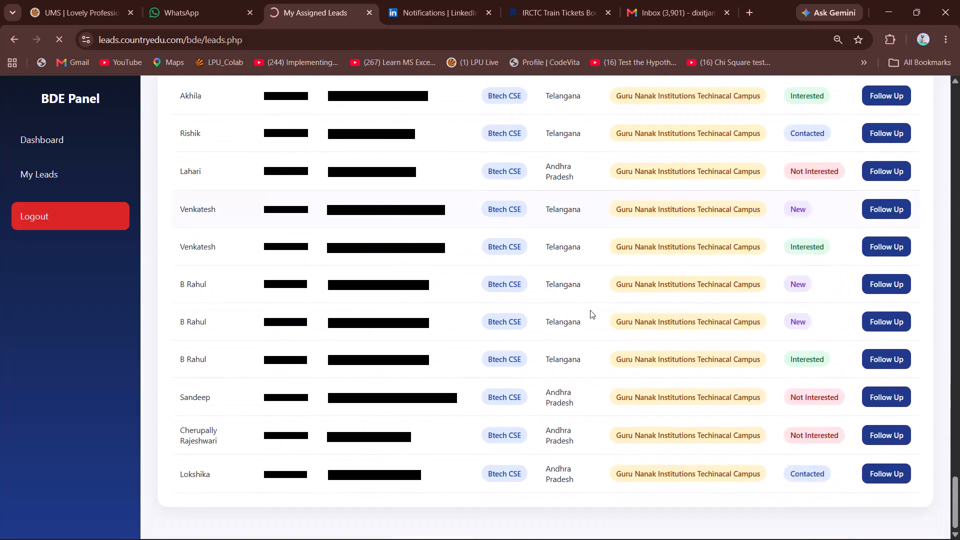
{"action": "scroll", "coordinate": [590, 310], "scroll_direction": "down", "scroll_amount": 3}
{"action": "scroll", "coordinate": [590, 310], "scroll_direction": "up", "scroll_amount": 11}
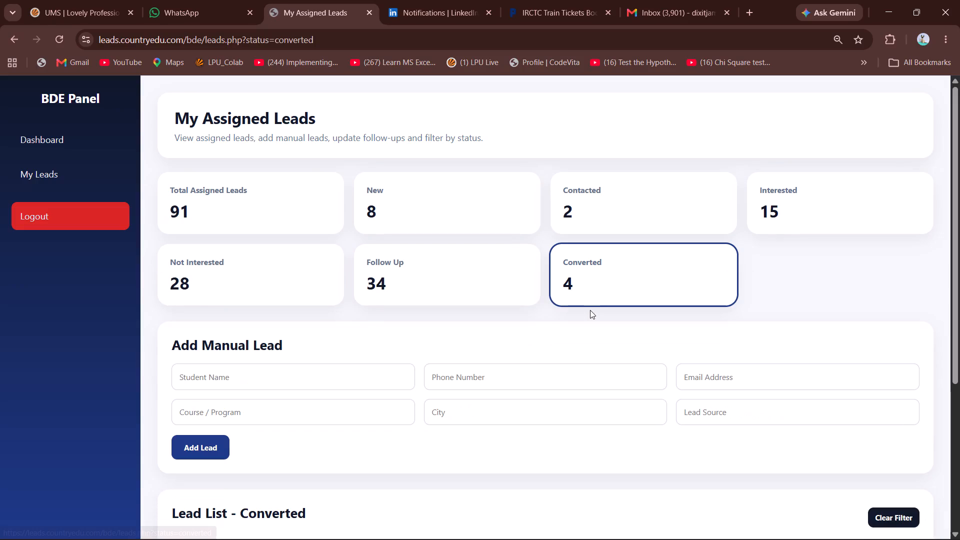
{"action": "scroll", "coordinate": [619, 346], "scroll_direction": "up", "scroll_amount": 5}
{"action": "scroll", "coordinate": [607, 322], "scroll_direction": "down", "scroll_amount": 4}
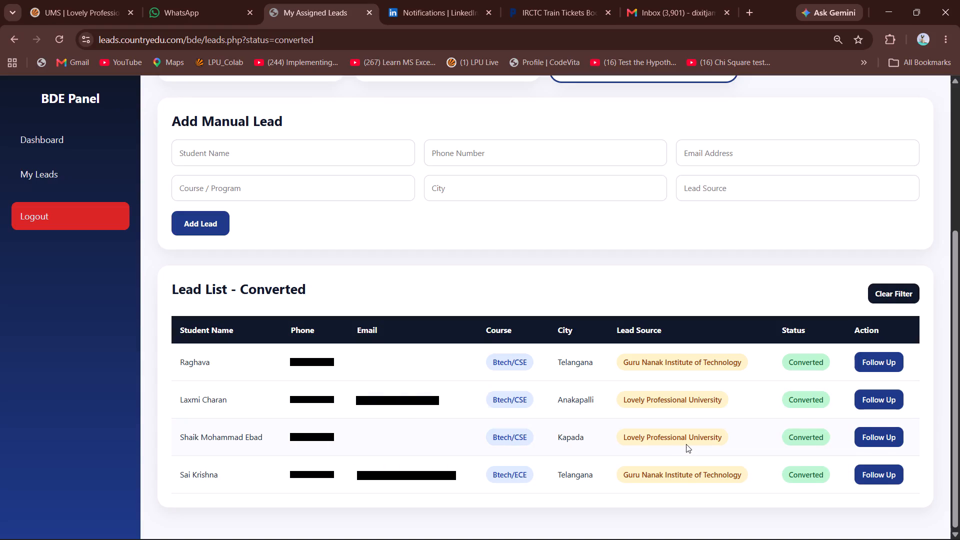
{"action": "scroll", "coordinate": [686, 444], "scroll_direction": "up", "scroll_amount": 2}
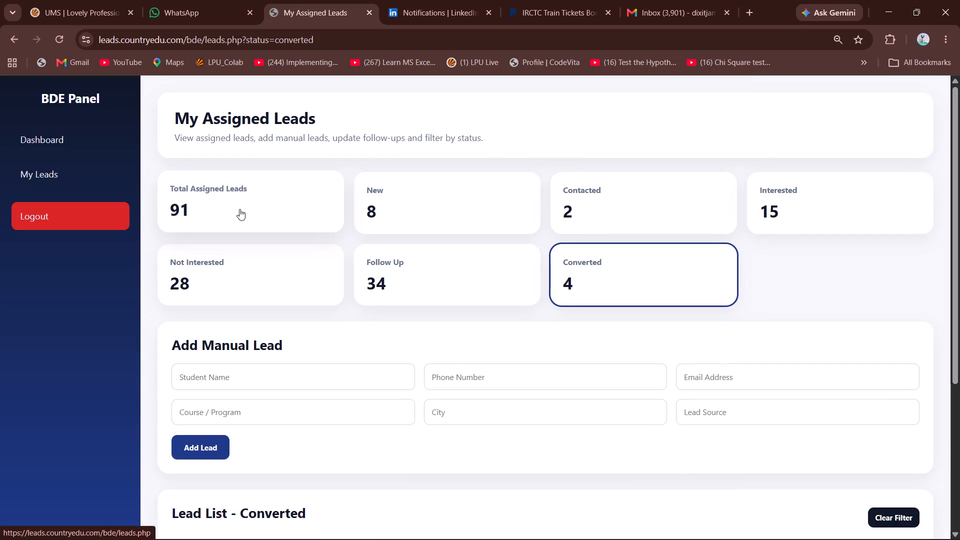
Return to the unfiltered list of all assigned leads.
{"action": "left_click", "coordinate": [239, 208]}
{"action": "left_click", "coordinate": [96, 177]}
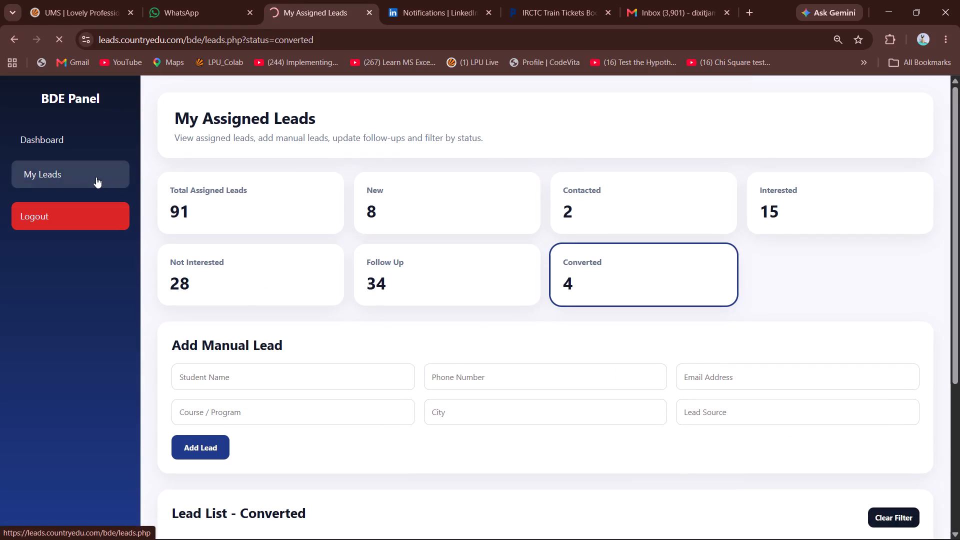
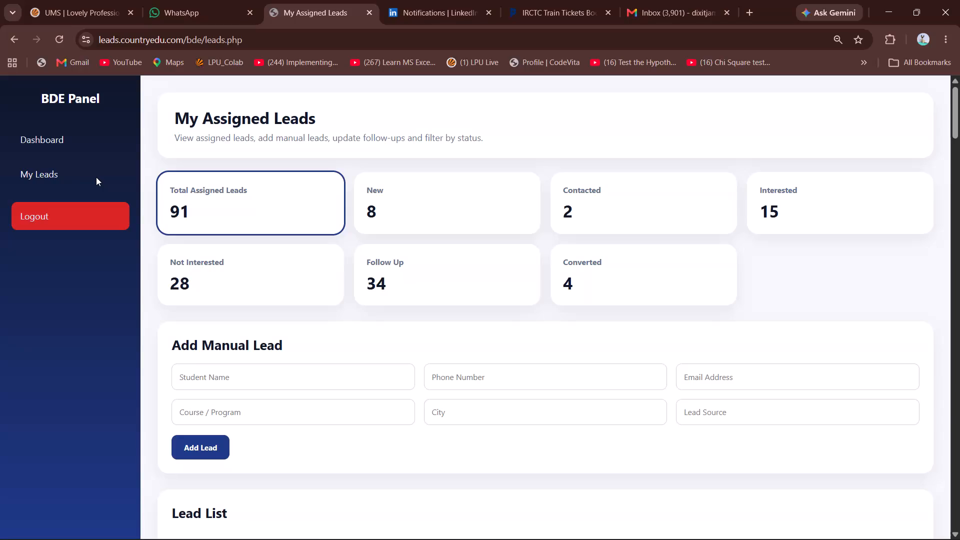
Start a new manual lead with VIvek as the student name.
{"action": "double_click", "coordinate": [217, 376]}
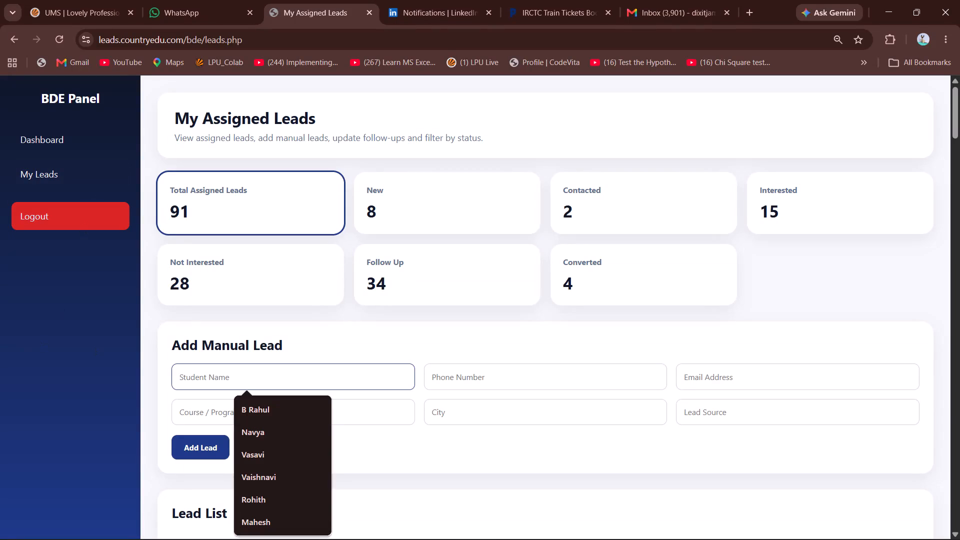
{"action": "type", "text": "VIvek"}
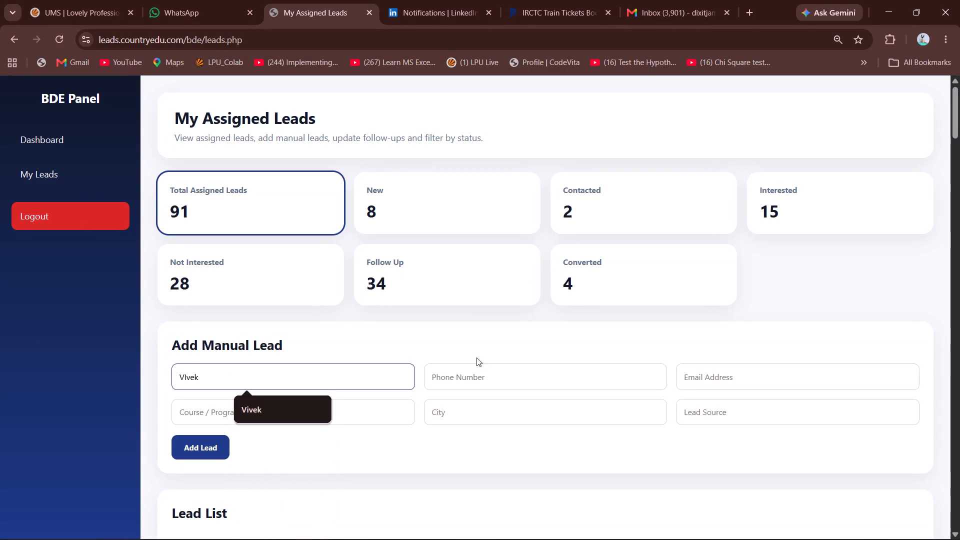
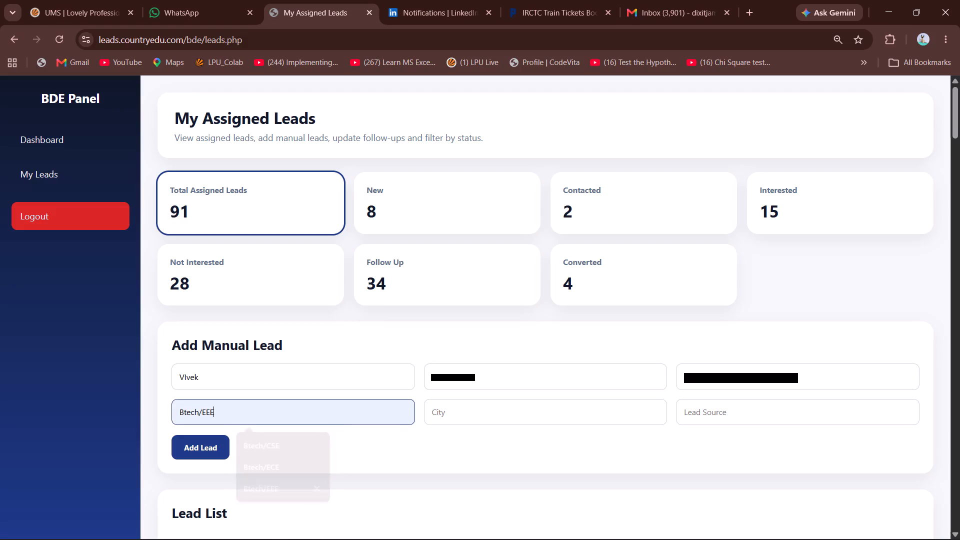
Complete the manual lead with city Telangana and lead source Guru Nanak Institutions Techinacal Campus, and add it.
{"action": "left_click", "coordinate": [531, 416]}
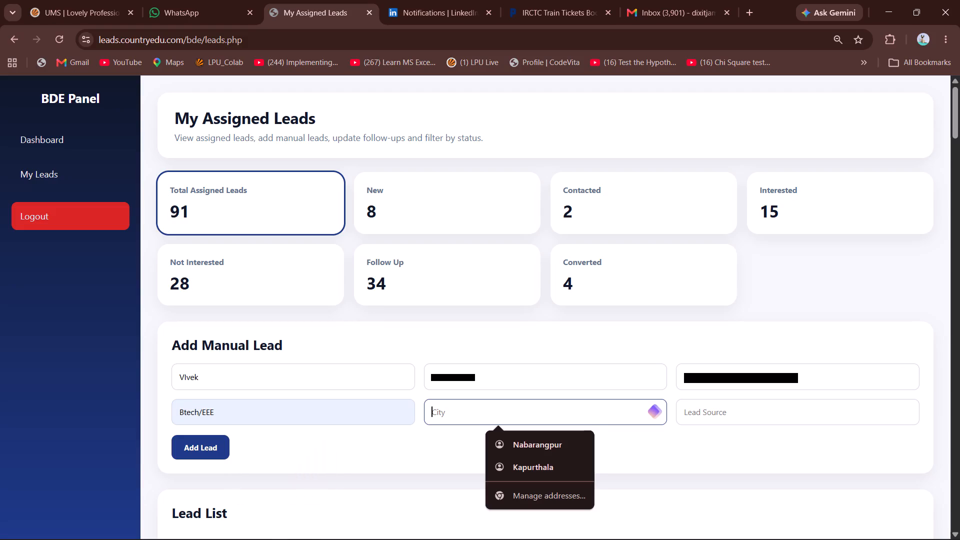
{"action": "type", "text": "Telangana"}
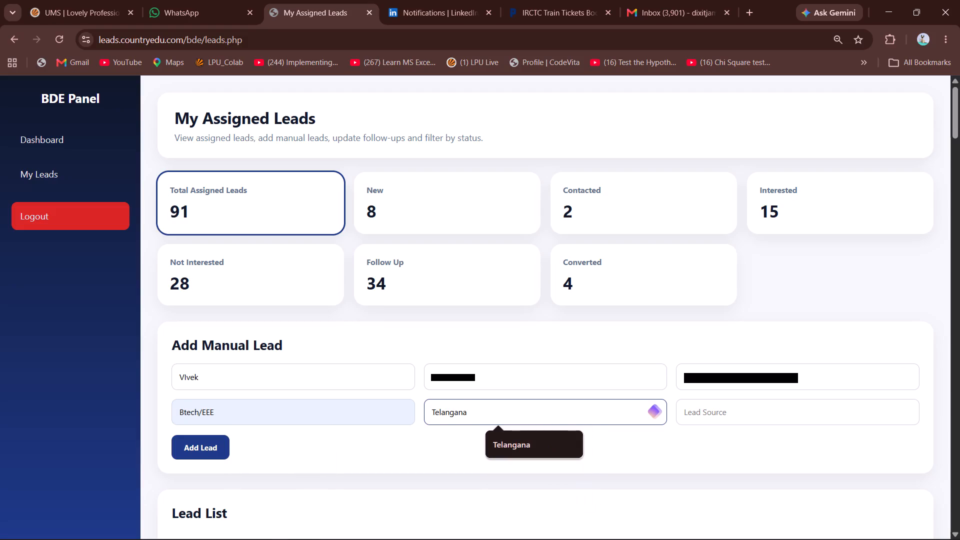
{"action": "left_click", "coordinate": [686, 415]}
{"action": "left_click", "coordinate": [808, 446]}
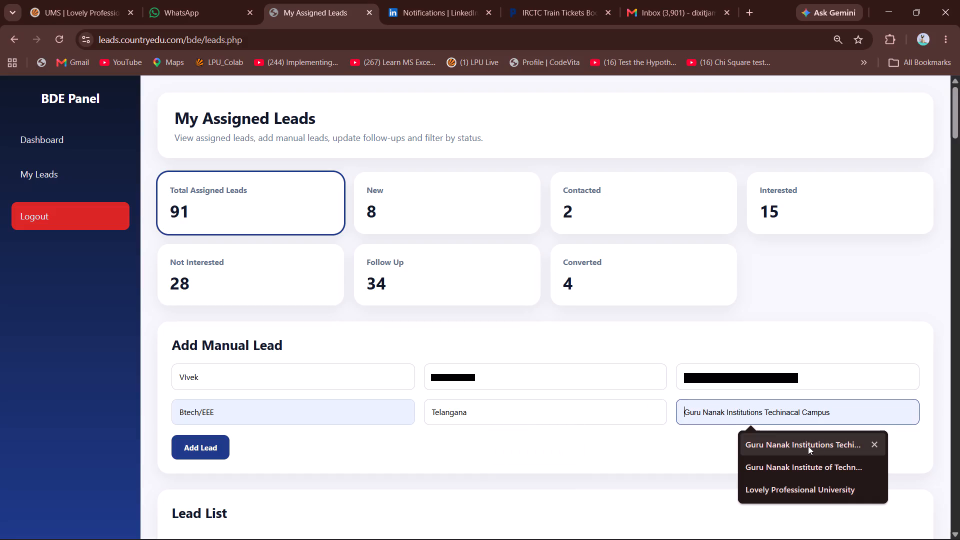
{"action": "left_click", "coordinate": [209, 449]}
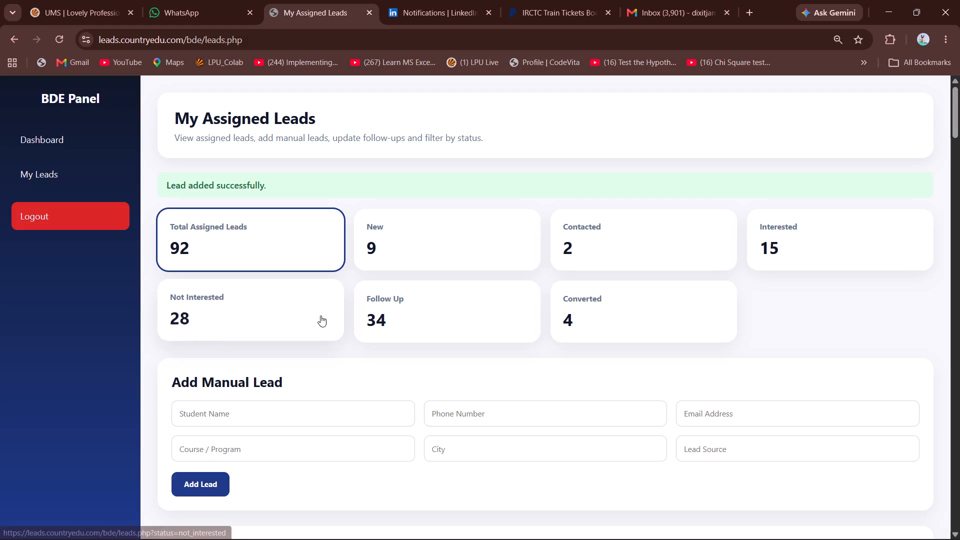
Review the newest entries in the Lead List, checking each student's course, city, lead source and status.
{"action": "scroll", "coordinate": [320, 315], "scroll_direction": "down", "scroll_amount": 2}
{"action": "scroll", "coordinate": [320, 315], "scroll_direction": "right", "scroll_amount": 1}
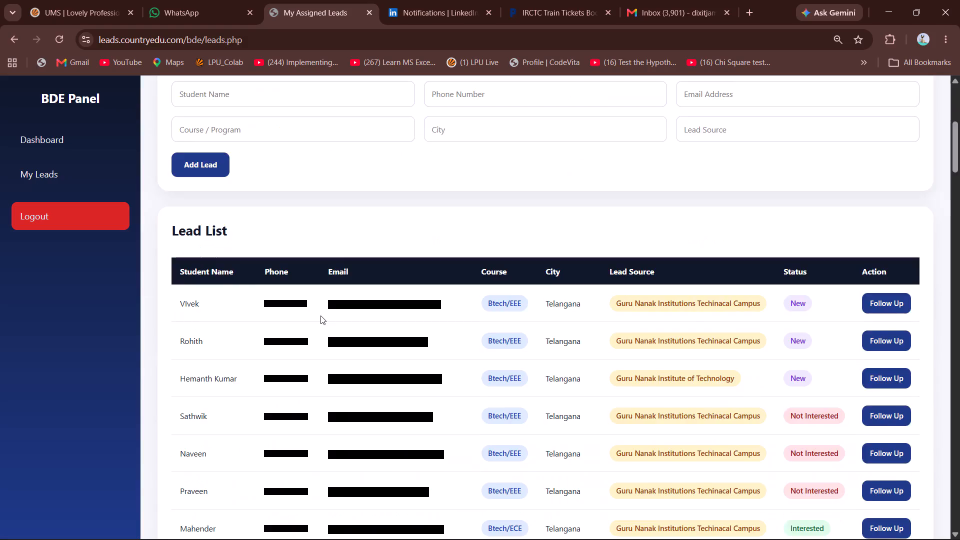
{"action": "scroll", "coordinate": [320, 315], "scroll_direction": "right", "scroll_amount": 1}
{"action": "scroll", "coordinate": [320, 315], "scroll_direction": "down", "scroll_amount": 2}
{"action": "scroll", "coordinate": [320, 315], "scroll_direction": "up", "scroll_amount": 2}
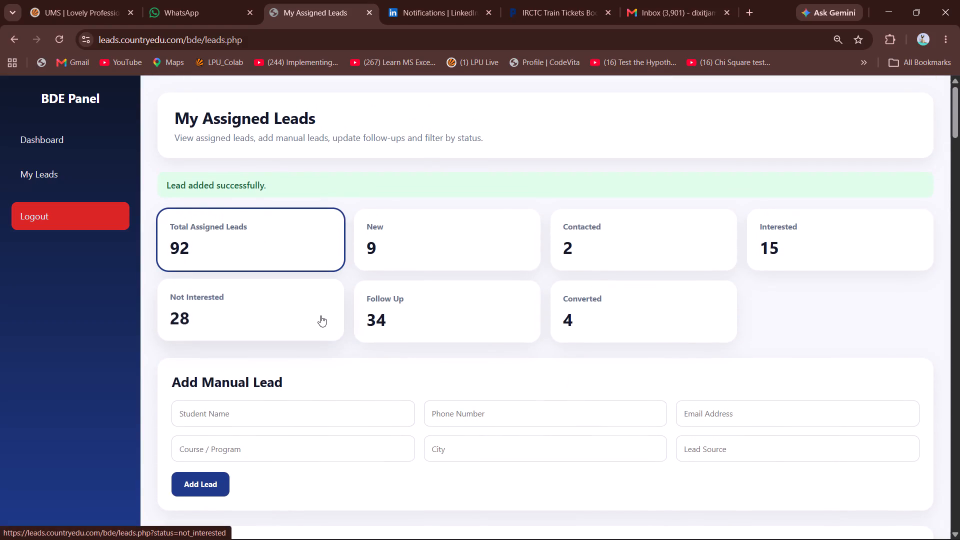
{"action": "scroll", "coordinate": [320, 315], "scroll_direction": "down", "scroll_amount": 1}
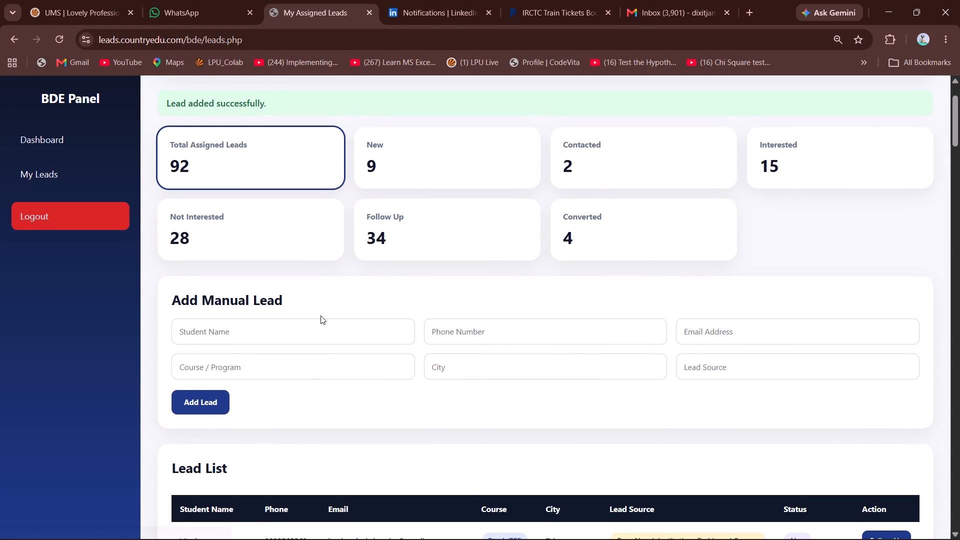
{"action": "scroll", "coordinate": [320, 315], "scroll_direction": "down", "scroll_amount": 1}
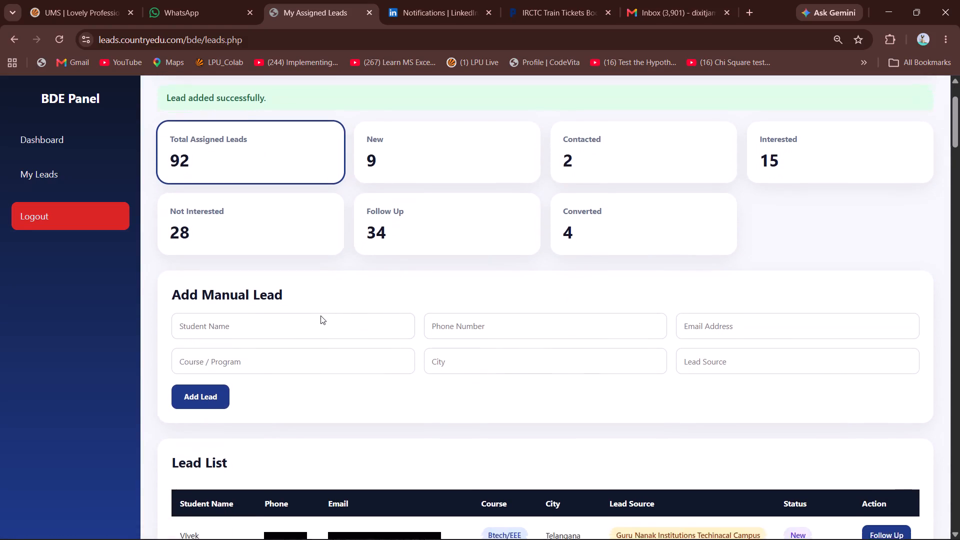
{"action": "scroll", "coordinate": [320, 315], "scroll_direction": "down", "scroll_amount": 3}
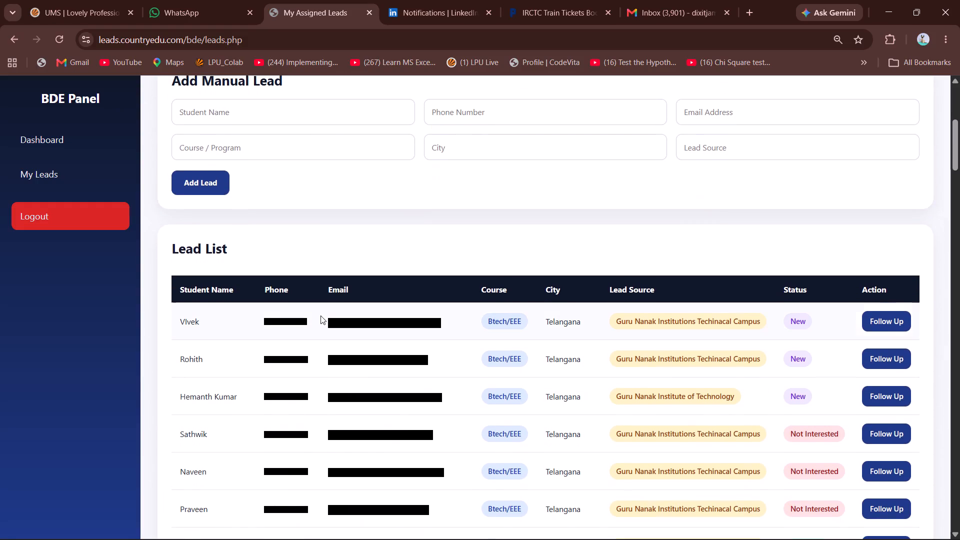
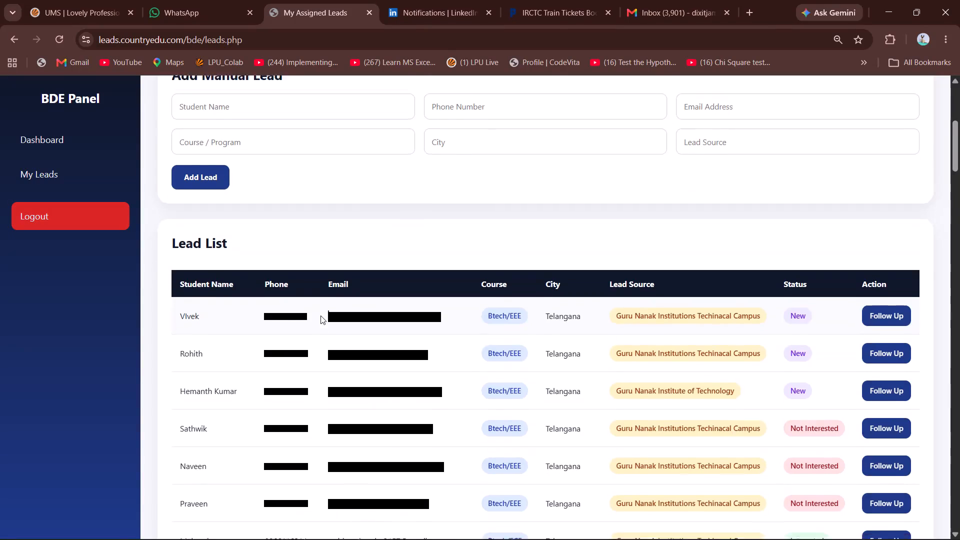
Open the follow-up form for Vivek, the newest entry in the Lead List, ready for a remark.
{"action": "scroll", "coordinate": [320, 315], "scroll_direction": "up", "scroll_amount": 1}
{"action": "scroll", "coordinate": [320, 315], "scroll_direction": "down", "scroll_amount": 1}
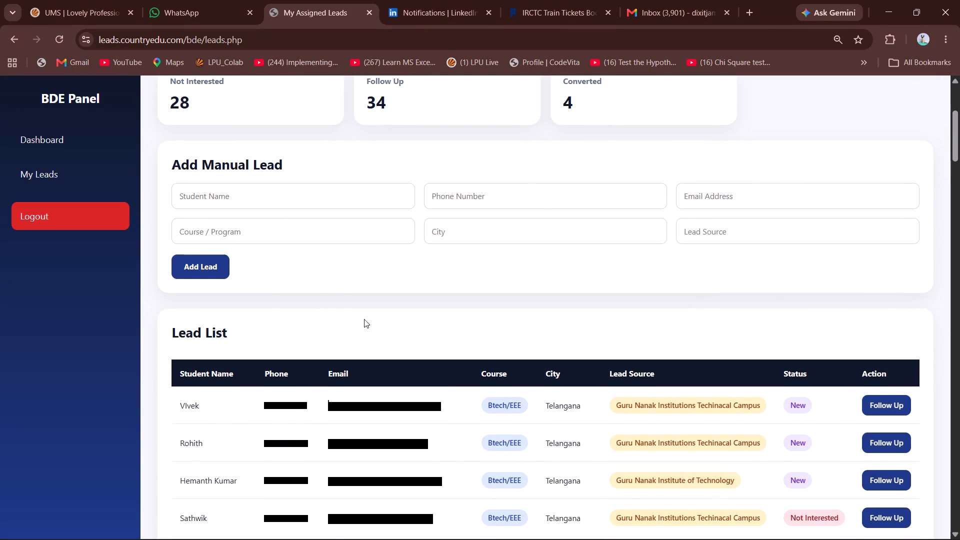
{"action": "left_click_drag", "start_coordinate": [867, 415], "coordinate": [880, 404]}
{"action": "left_click", "coordinate": [880, 404]}
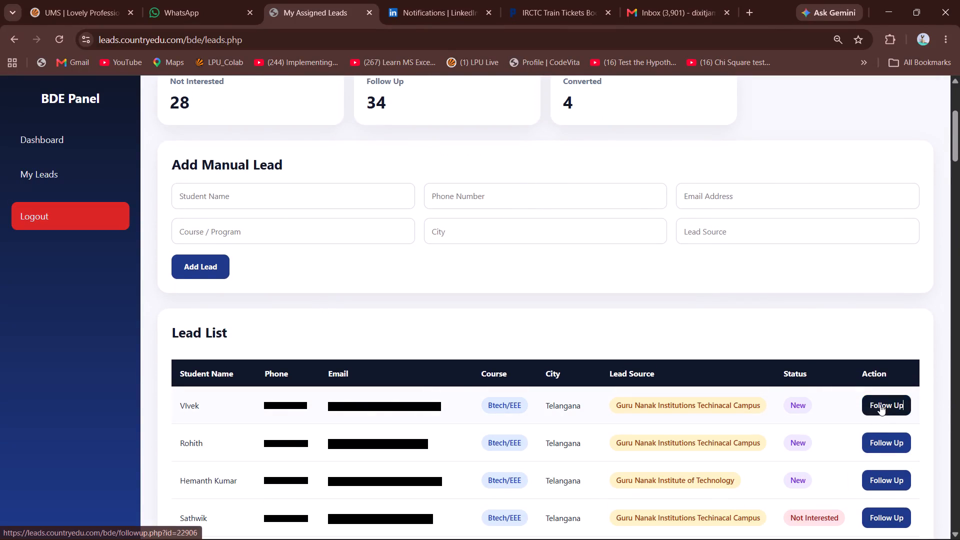
{"action": "left_click", "coordinate": [658, 253]}
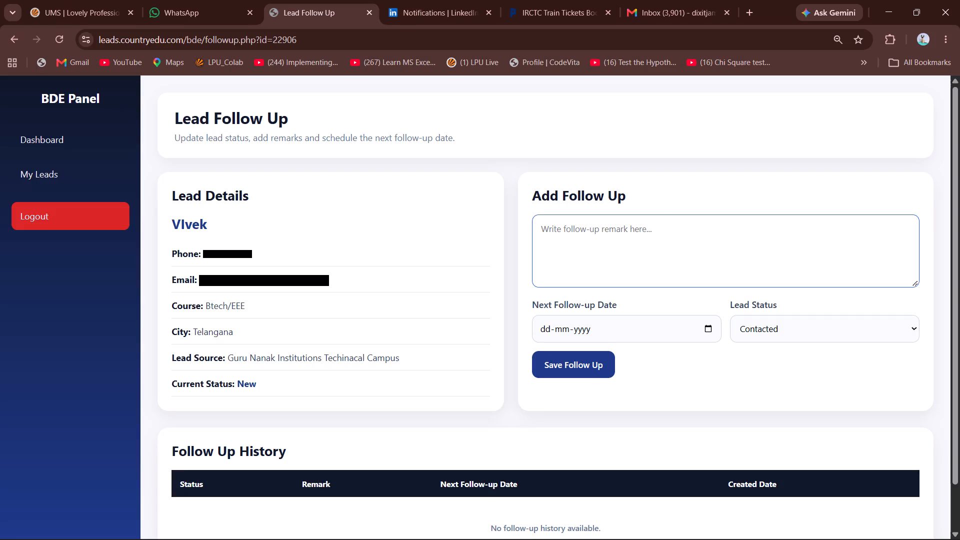
Write the remark "I had a conversation with him and he said that he will let me know if he interested or not after discussing".
{"action": "type", "text": "He"}
{"action": "key", "text": "space"}
{"action": "key", "text": "BackSpace"}
{"action": "key", "text": "BackSpace"}
{"action": "key", "text": "BackSpace"}
{"action": "type", "text": "I had"}
{"action": "key", "text": "space"}
{"action": "type", "text": "a conversation with him and he said"}
{"action": "key", "text": "space"}
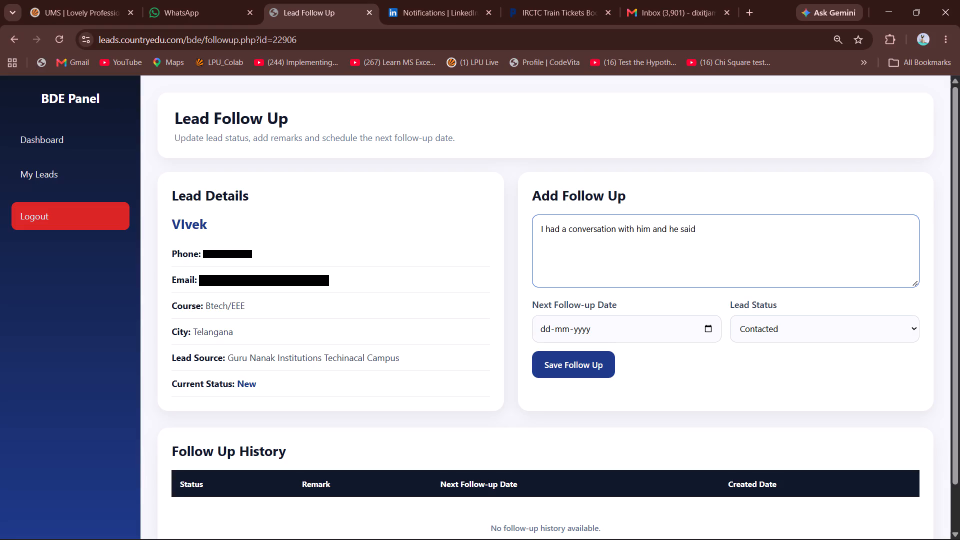
{"action": "type", "text": "thet he"}
{"action": "key", "text": "space"}
{"action": "key", "text": "BackSpace"}
{"action": "key", "text": "BackSpace"}
{"action": "key", "text": "BackSpace"}
{"action": "key", "text": "BackSpace"}
{"action": "key", "text": "BackSpace"}
{"action": "key", "text": "BackSpace"}
{"action": "type", "text": "at he will m"}
{"action": "key", "text": "BackSpace"}
{"action": "type", "text": "let"}
{"action": "key", "text": "space"}
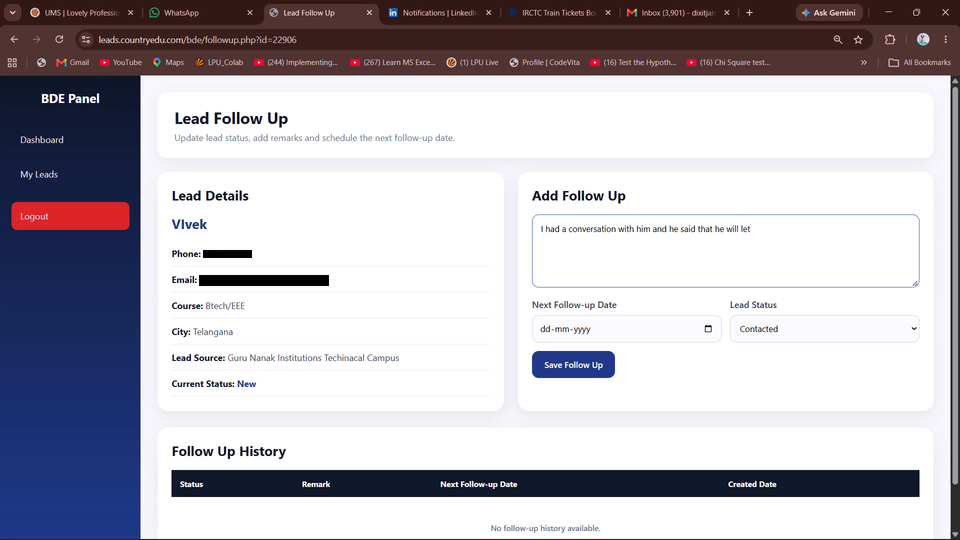
{"action": "type", "text": "me know"}
{"action": "key", "text": "space"}
{"action": "type", "text": "if he interested or not bu"}
{"action": "key", "text": "BackSpace"}
{"action": "key", "text": "y"}
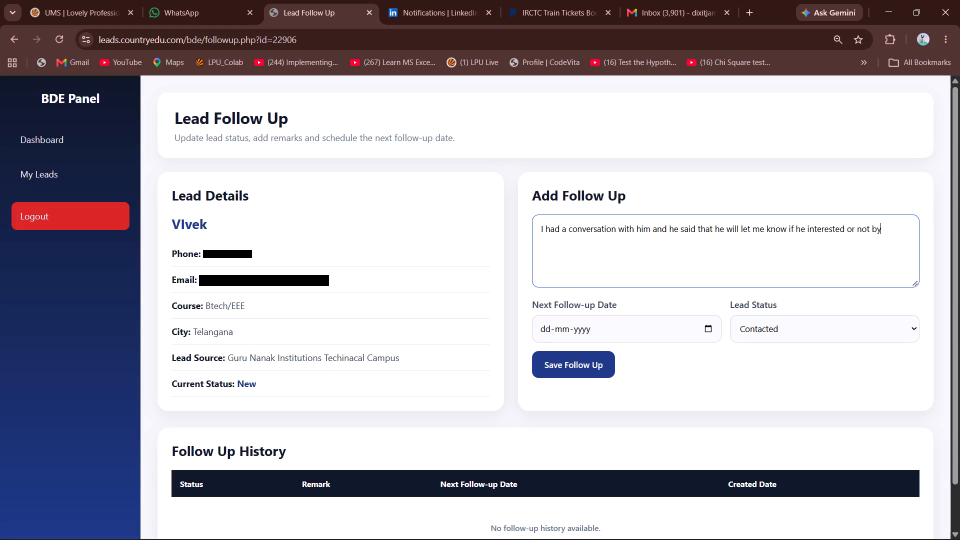
{"action": "key", "text": "BackSpace"}
{"action": "key", "text": "BackSpace"}
{"action": "key", "text": "BackSpace"}
{"action": "key", "text": "space"}
{"action": "type", "text": "after disc"}
{"action": "key", "text": "BackSpace"}
{"action": "type", "text": "cussing"}
{"action": "key", "text": "space"}
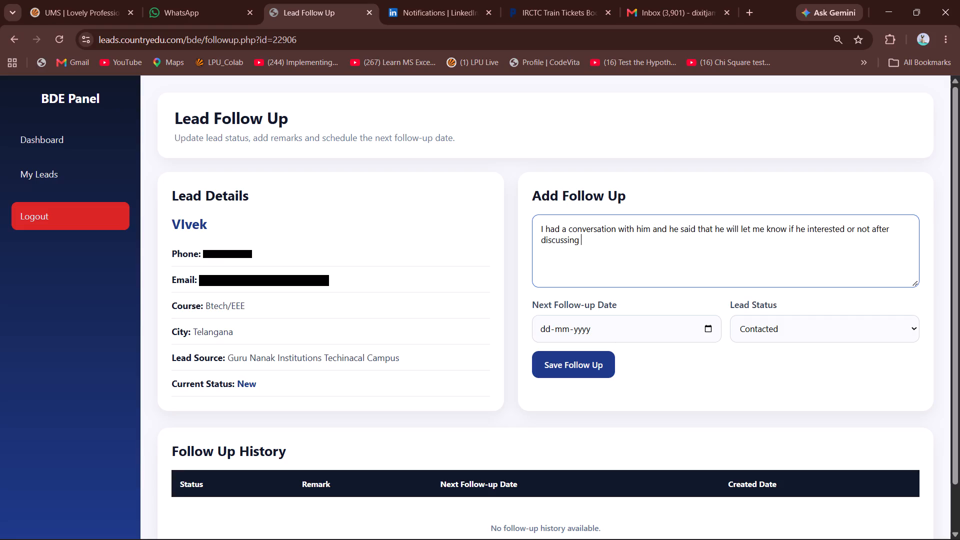
Punctuate the remark with a comma after "not" and a full stop after "discussing".
{"action": "left_click", "coordinate": [871, 231]}
{"action": "key", "text": "BackSpace"}
{"action": "type", "text": ","}
{"action": "key", "text": "space"}
{"action": "left_click", "coordinate": [610, 249]}
{"action": "key", "text": "BackSpace"}
{"action": "key", "text": "period"}
Save Vivek's follow-up with the next follow-up date 05-11-2026 and the lead status Interested.
{"action": "scroll", "coordinate": [610, 249], "scroll_direction": "down", "scroll_amount": 1}
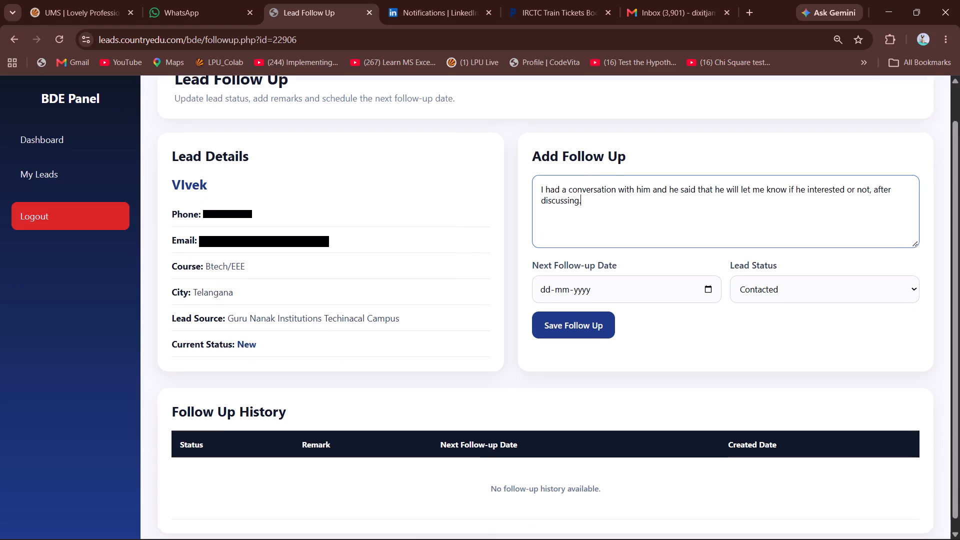
{"action": "scroll", "coordinate": [610, 249], "scroll_direction": "down", "scroll_amount": 1}
{"action": "left_click", "coordinate": [710, 332]}
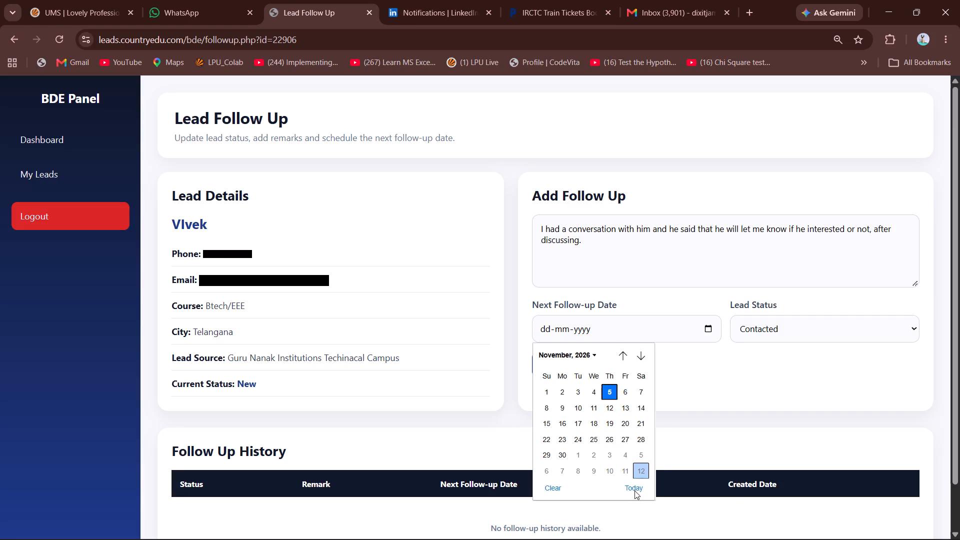
{"action": "left_click", "coordinate": [634, 490]}
{"action": "left_click", "coordinate": [818, 318]}
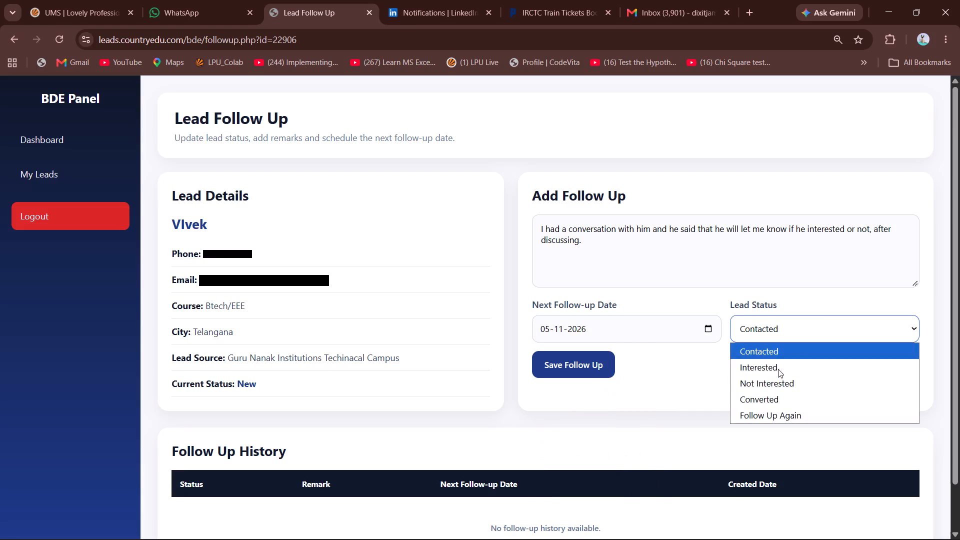
{"action": "left_click", "coordinate": [775, 370]}
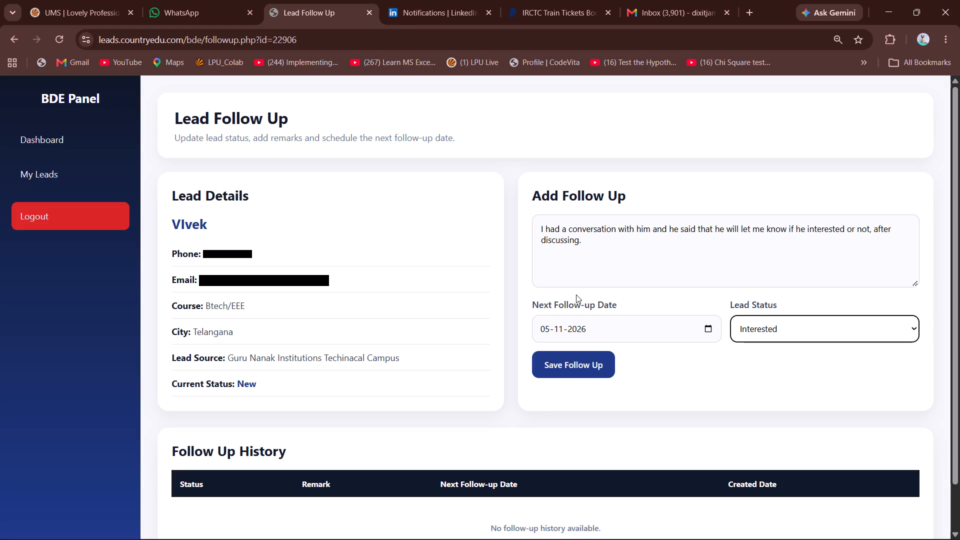
{"action": "scroll", "coordinate": [655, 172], "scroll_direction": "down", "scroll_amount": 1}
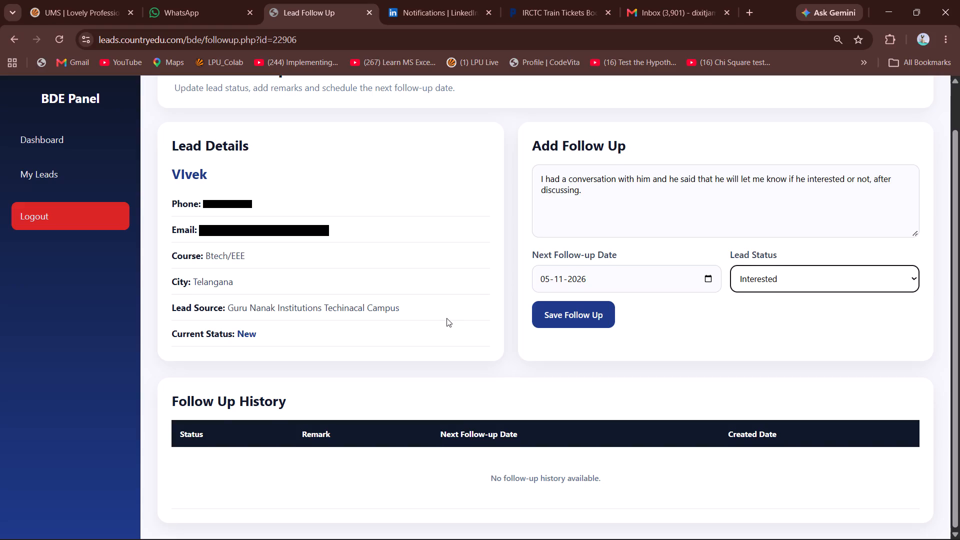
{"action": "scroll", "coordinate": [578, 278], "scroll_direction": "up", "scroll_amount": 1}
{"action": "scroll", "coordinate": [578, 278], "scroll_direction": "down", "scroll_amount": 1}
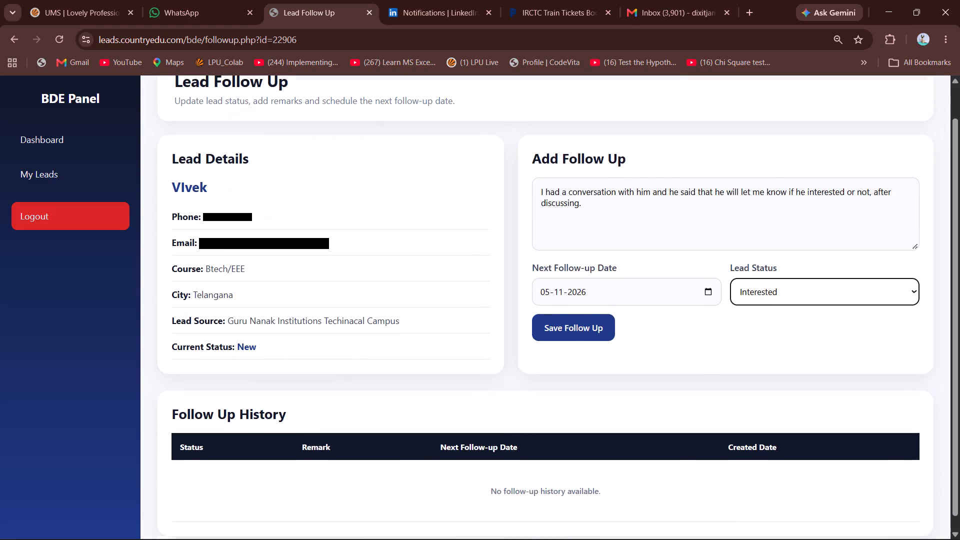
{"action": "scroll", "coordinate": [578, 278], "scroll_direction": "down", "scroll_amount": 1}
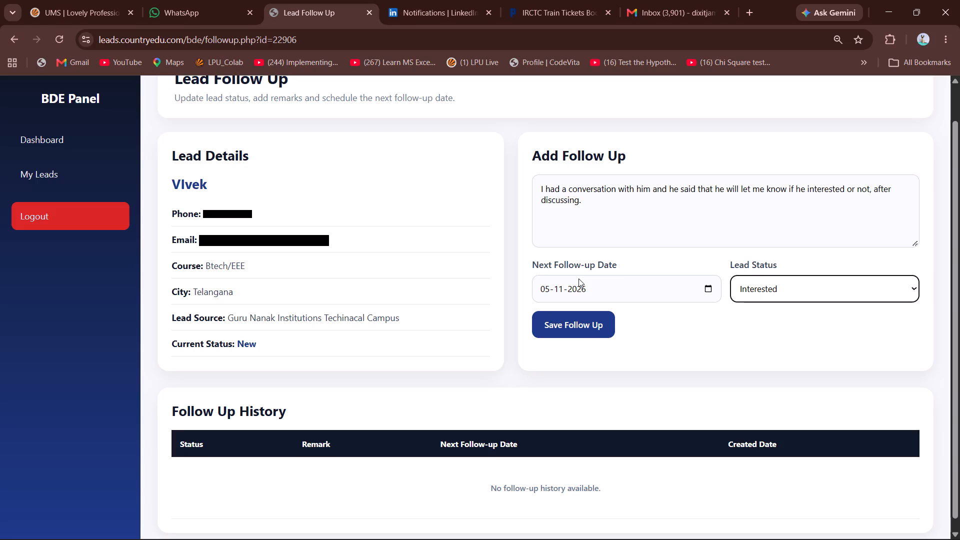
{"action": "left_click", "coordinate": [580, 317]}
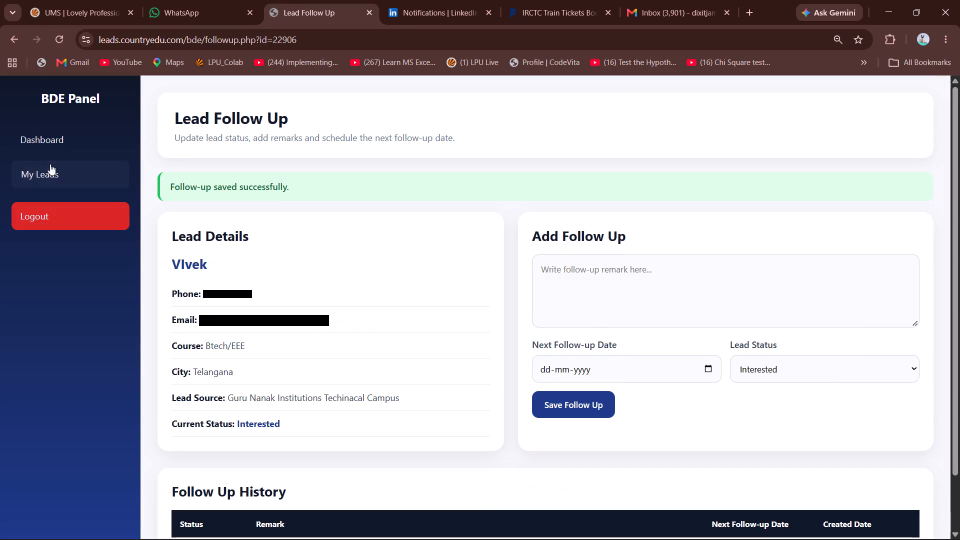
Return to the assigned leads and enter Manasa as the student name for a new manual lead.
{"action": "left_click", "coordinate": [51, 163]}
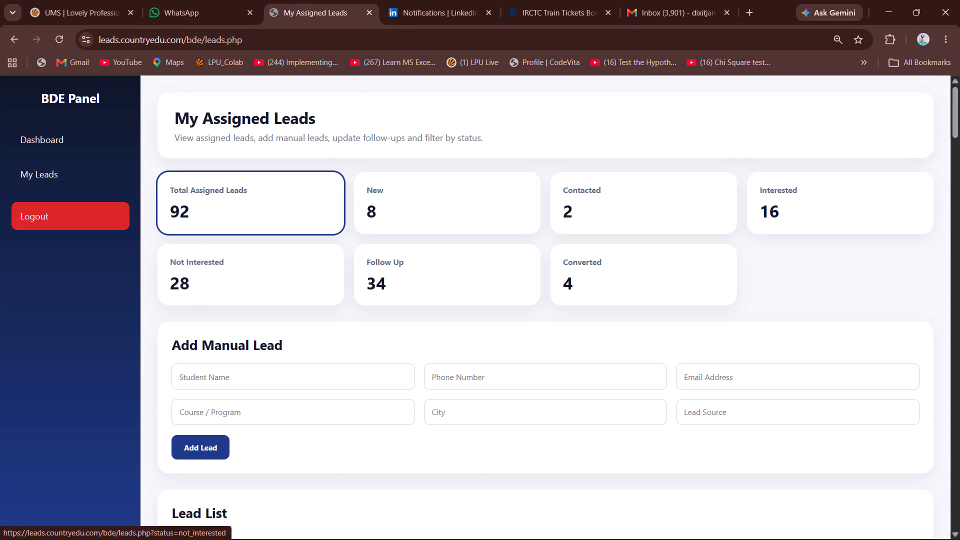
{"action": "left_click", "coordinate": [311, 373]}
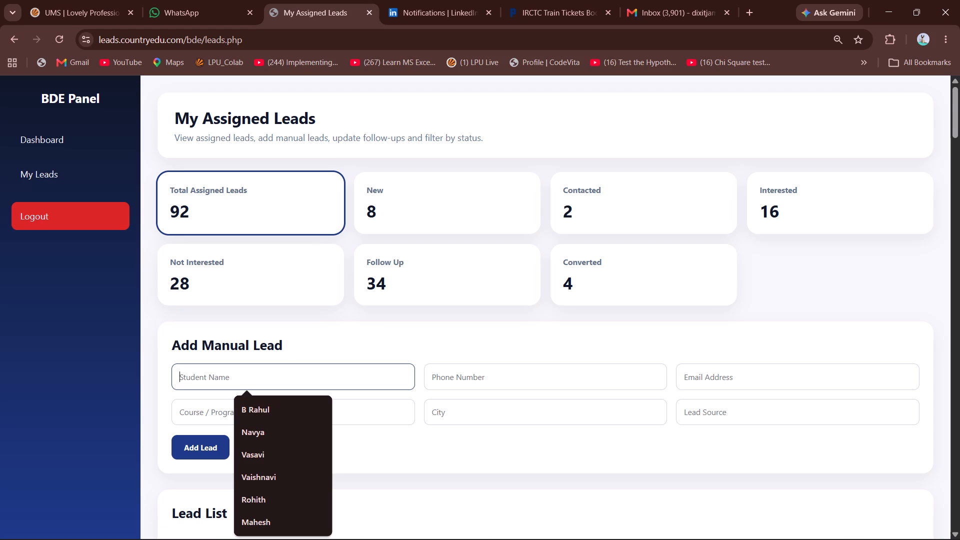
{"action": "scroll", "coordinate": [312, 425], "scroll_direction": "up", "scroll_amount": 1}
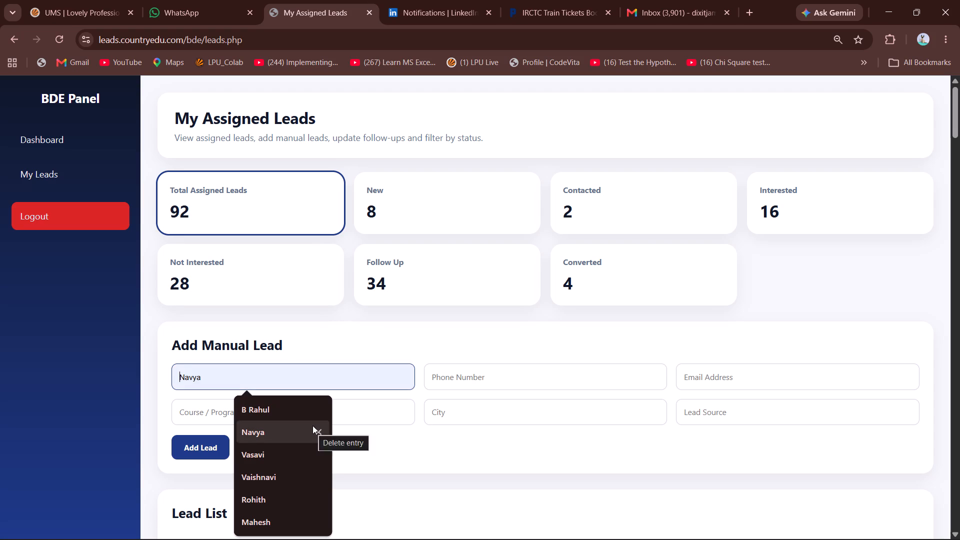
{"action": "type", "text": "Mas"}
{"action": "key", "text": "BackSpace"}
{"action": "type", "text": "nasa"}
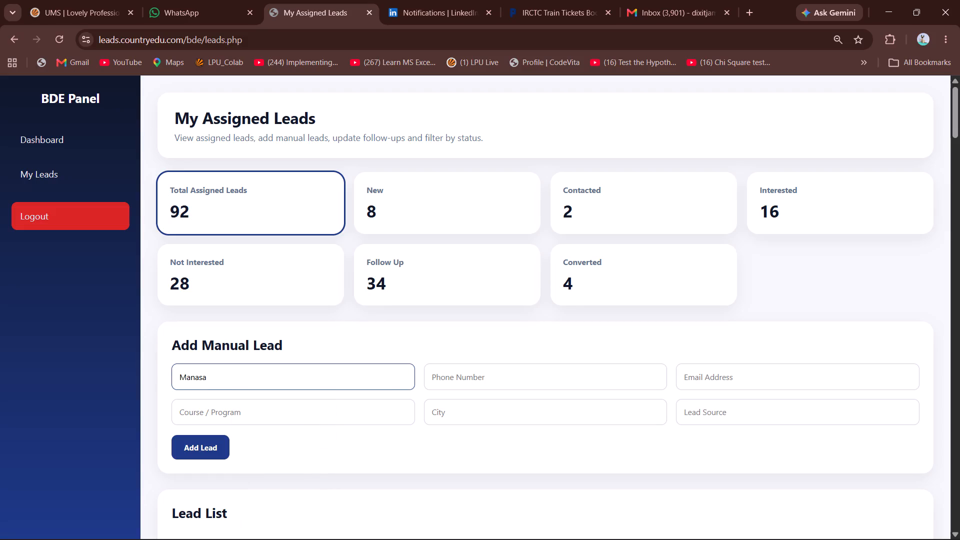
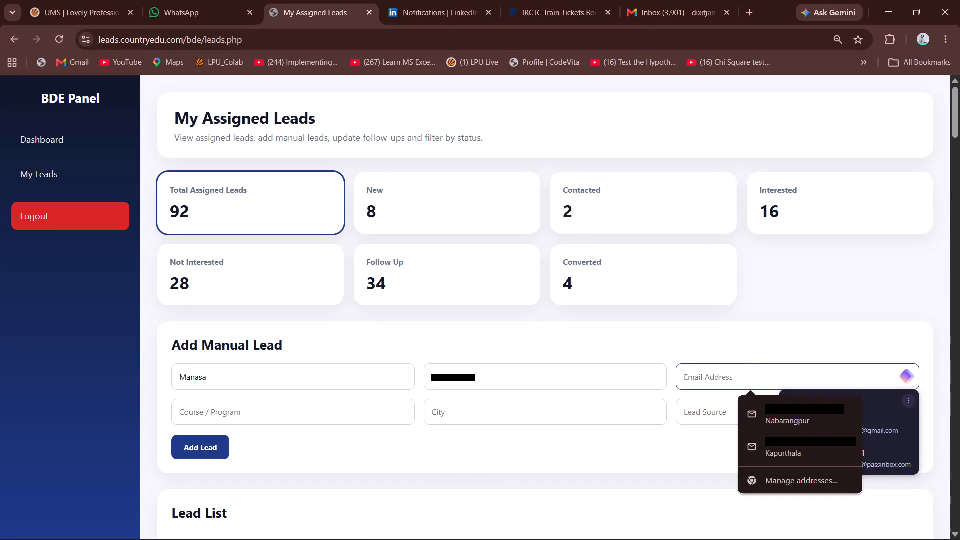
Enter the student's email address for Manasa's new manual lead.
{"action": "left_click", "coordinate": [738, 378]}
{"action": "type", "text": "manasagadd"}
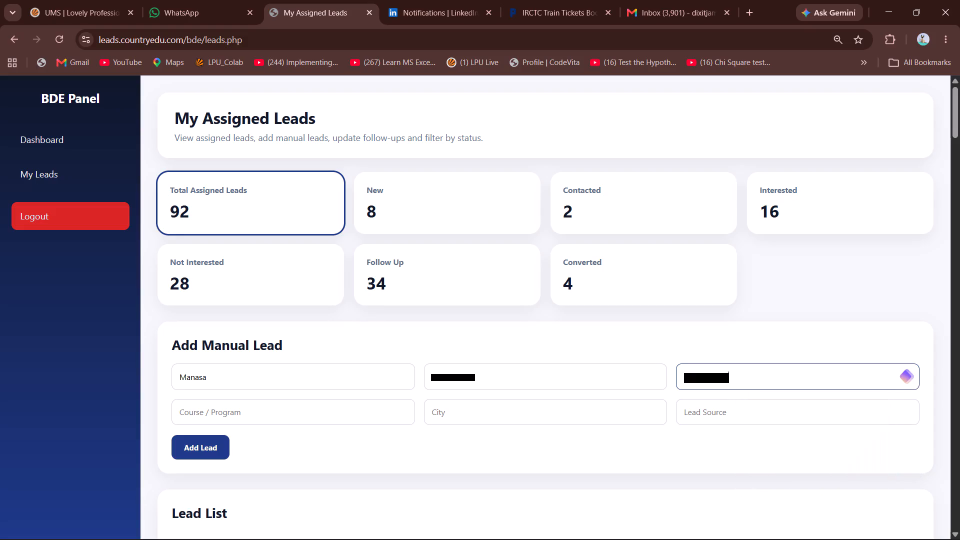
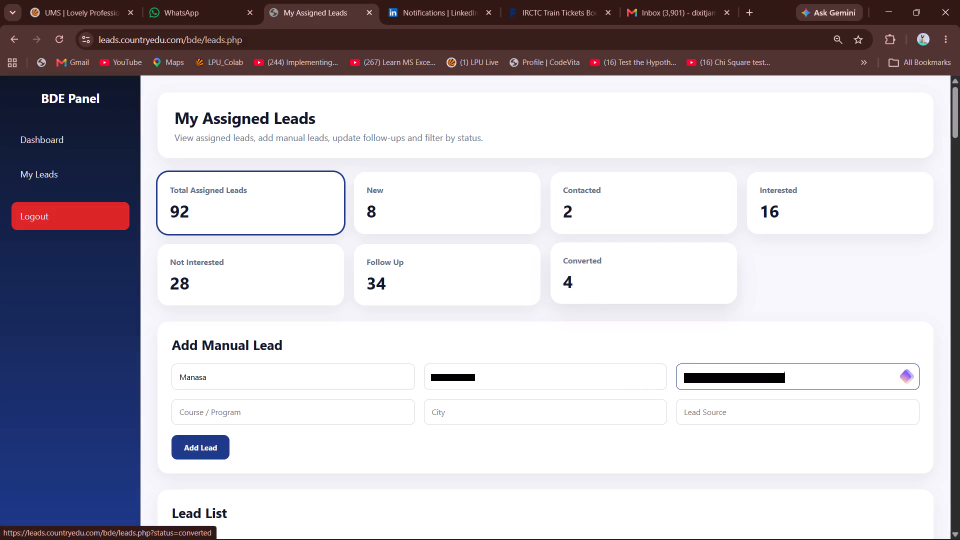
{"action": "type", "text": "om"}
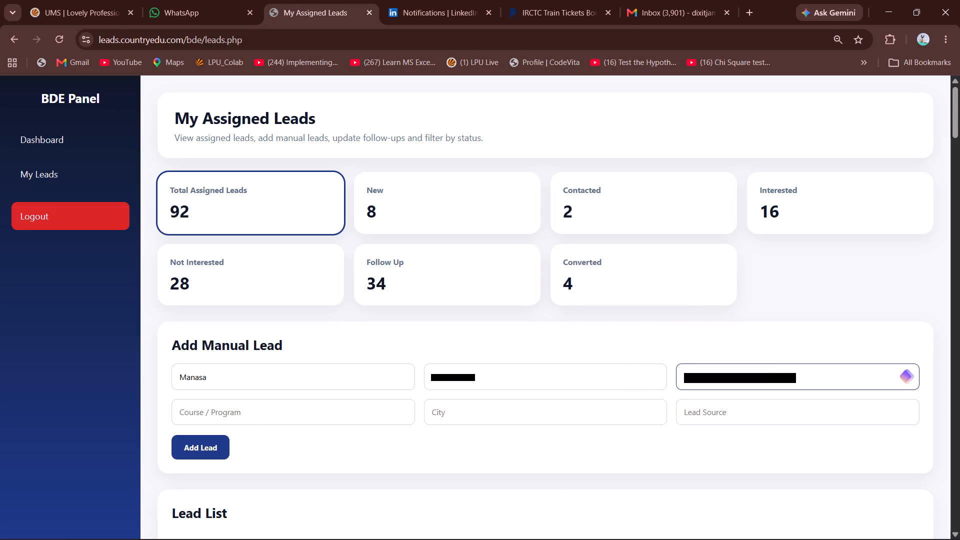
{"action": "left_click", "coordinate": [240, 406]}
{"action": "left_click", "coordinate": [270, 489]}
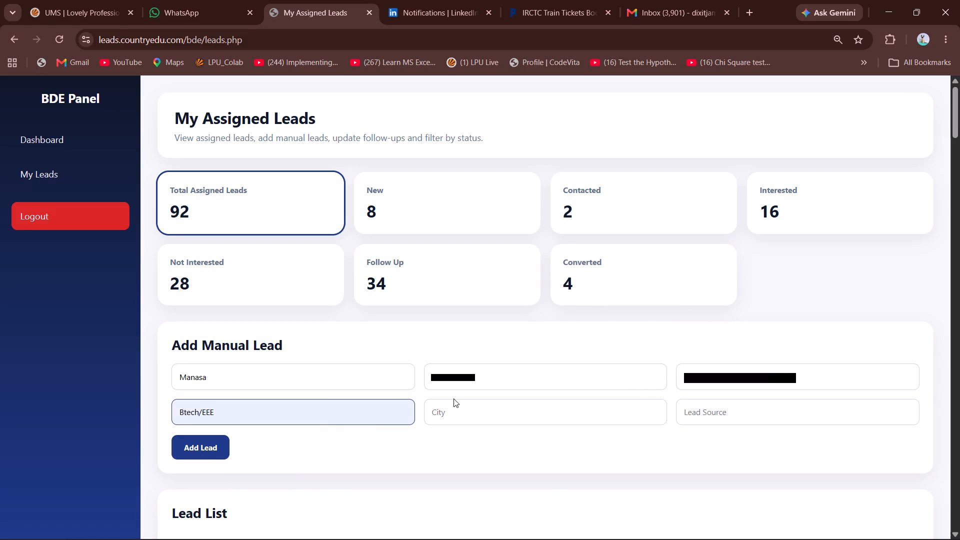
{"action": "double_click", "coordinate": [453, 398]}
{"action": "left_click", "coordinate": [500, 413]}
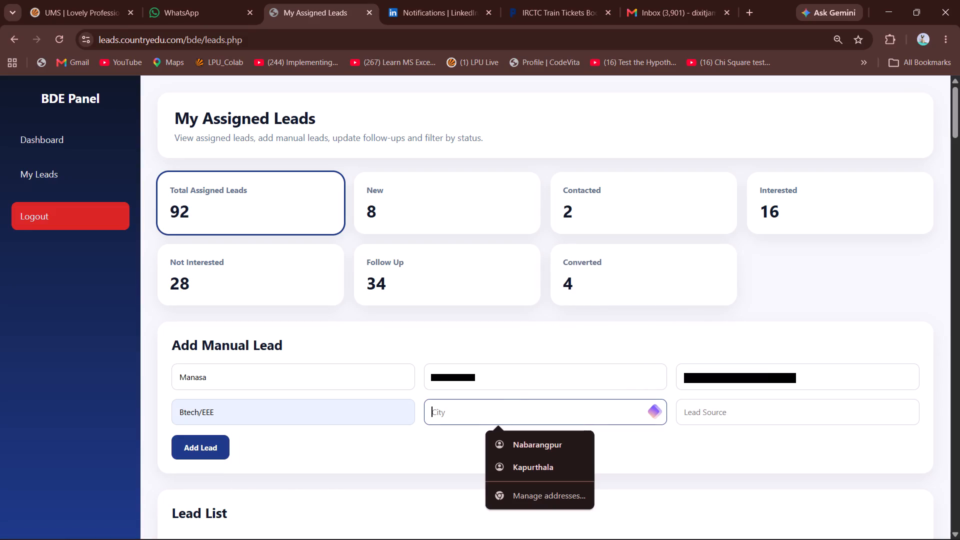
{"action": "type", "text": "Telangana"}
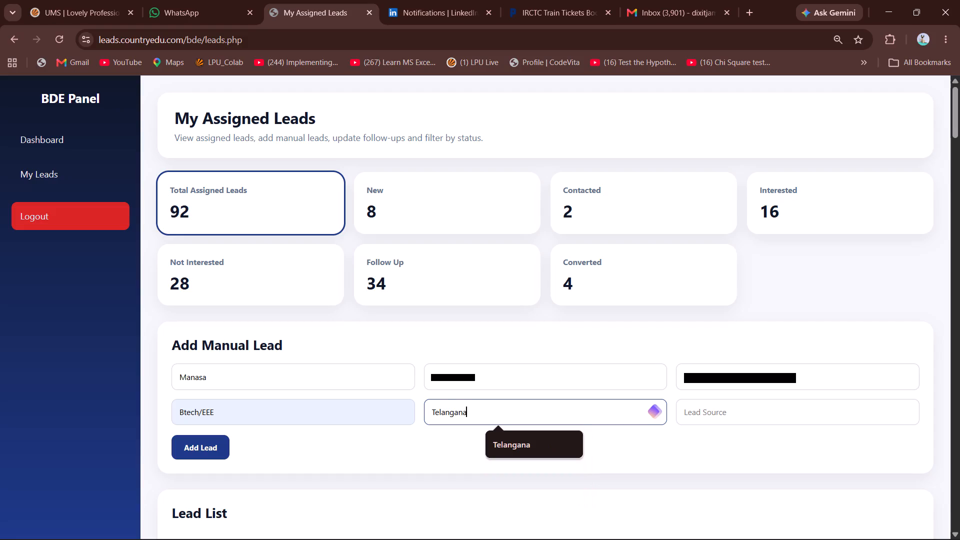
{"action": "left_click", "coordinate": [730, 415]}
{"action": "left_click", "coordinate": [802, 437]}
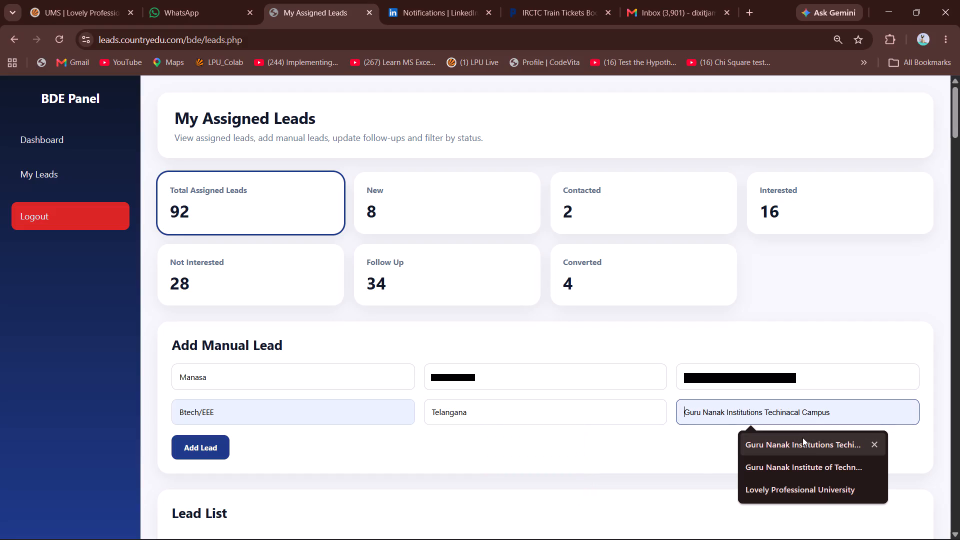
{"action": "left_click", "coordinate": [214, 448]}
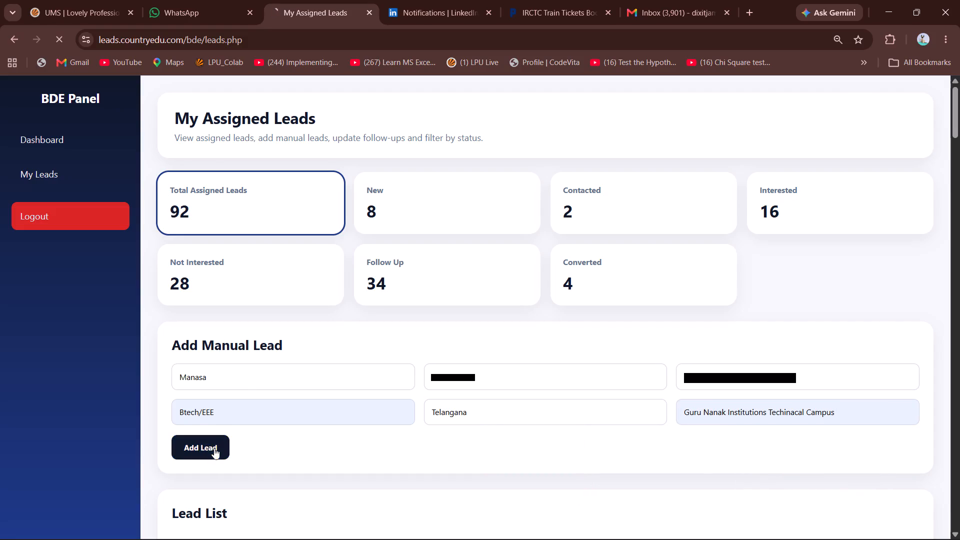
Open the follow-up form for Manasa's lead and begin the follow-up remark with "I had".
{"action": "scroll", "coordinate": [329, 342], "scroll_direction": "down", "scroll_amount": 4}
{"action": "scroll", "coordinate": [329, 342], "scroll_direction": "up", "scroll_amount": 1}
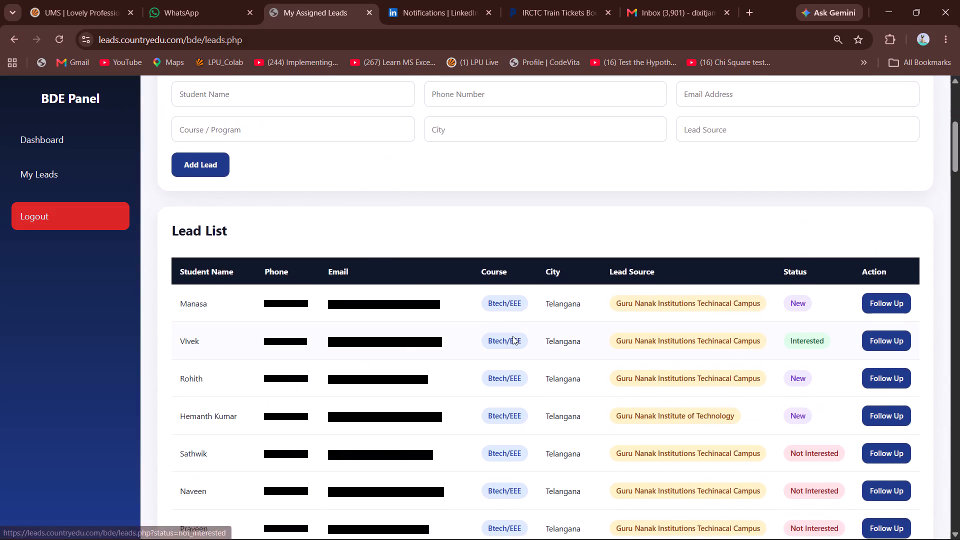
{"action": "left_click", "coordinate": [873, 305]}
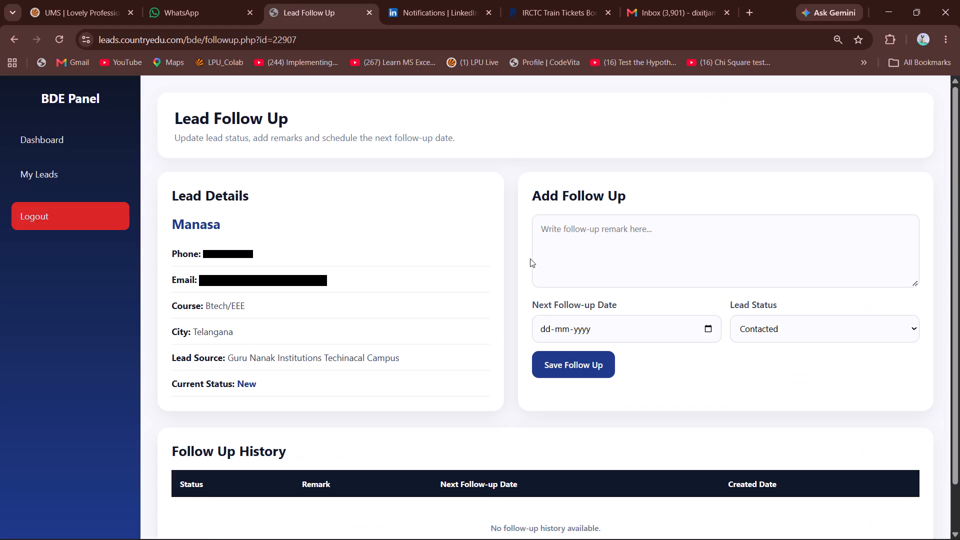
{"action": "left_click", "coordinate": [544, 250]}
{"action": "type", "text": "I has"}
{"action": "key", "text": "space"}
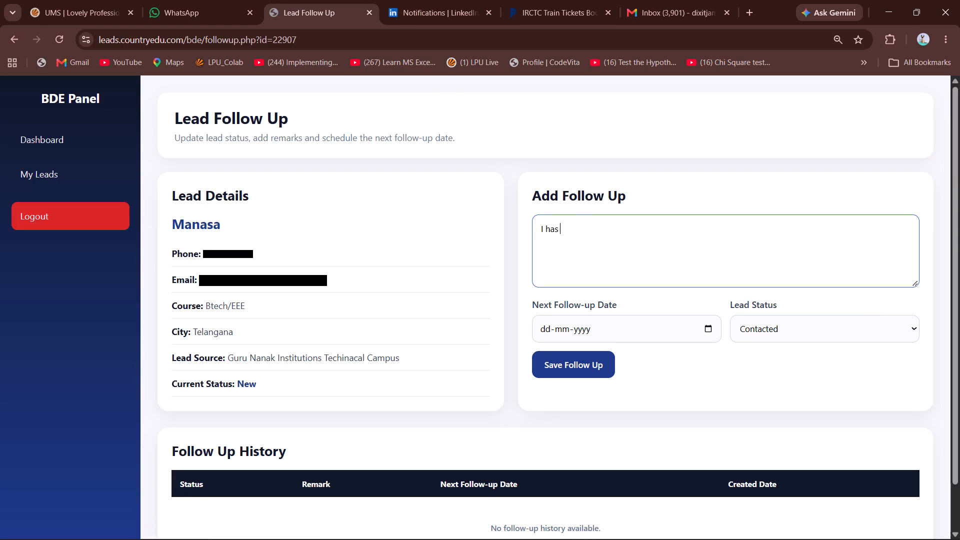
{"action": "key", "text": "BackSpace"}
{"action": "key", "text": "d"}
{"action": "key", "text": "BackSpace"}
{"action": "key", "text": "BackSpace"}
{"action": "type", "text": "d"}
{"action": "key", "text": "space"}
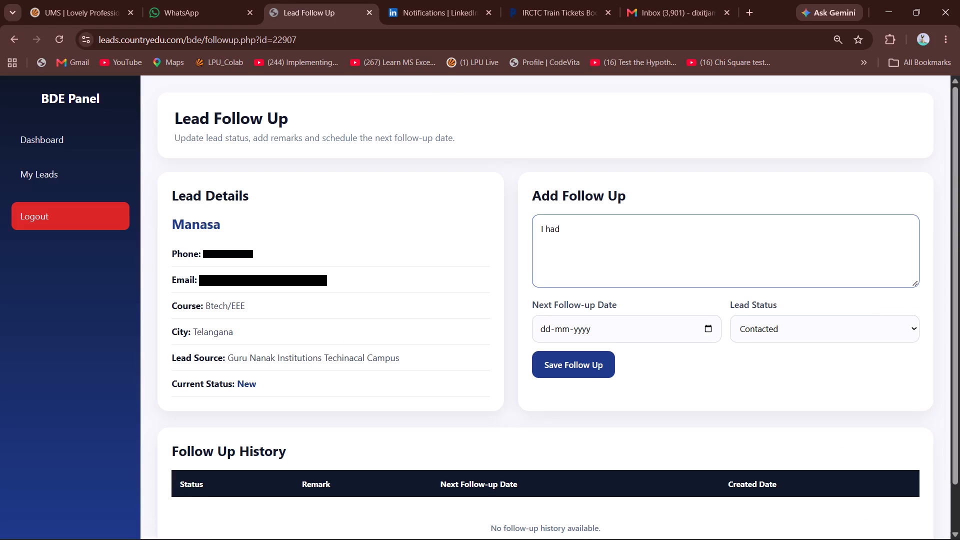